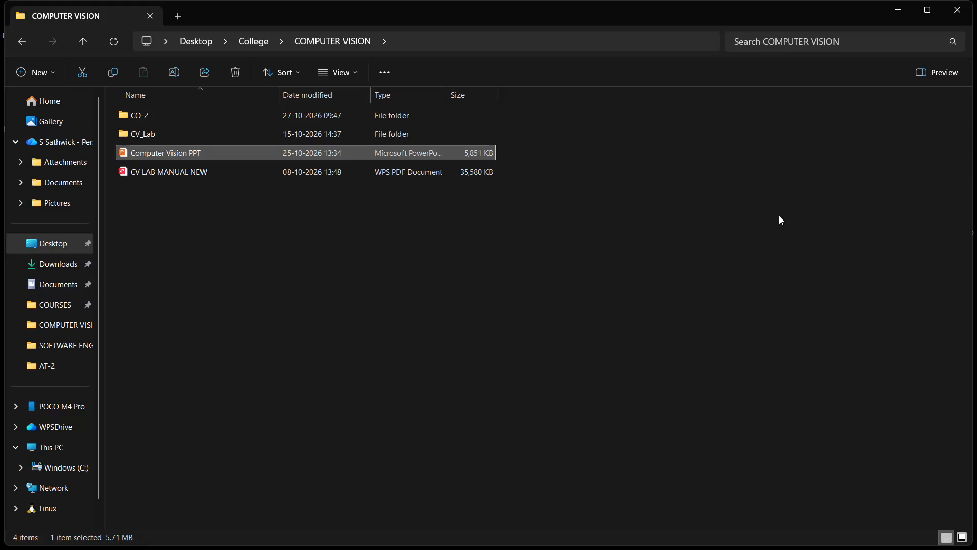
Switch from File Explorer to the open Computer Vision PPT presentation in PowerPoint.
key("alt+Tab")
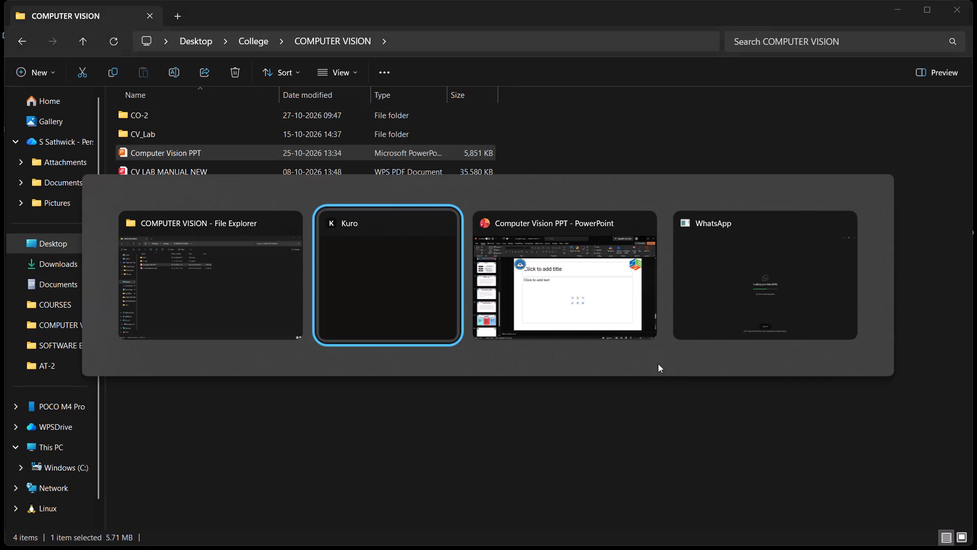
key("alt+Tab")
key("alt+Tab")
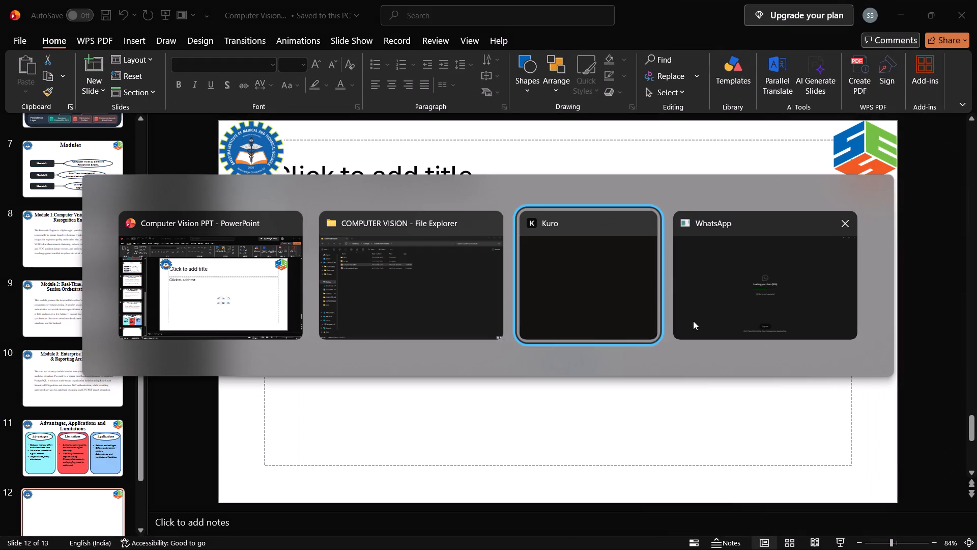
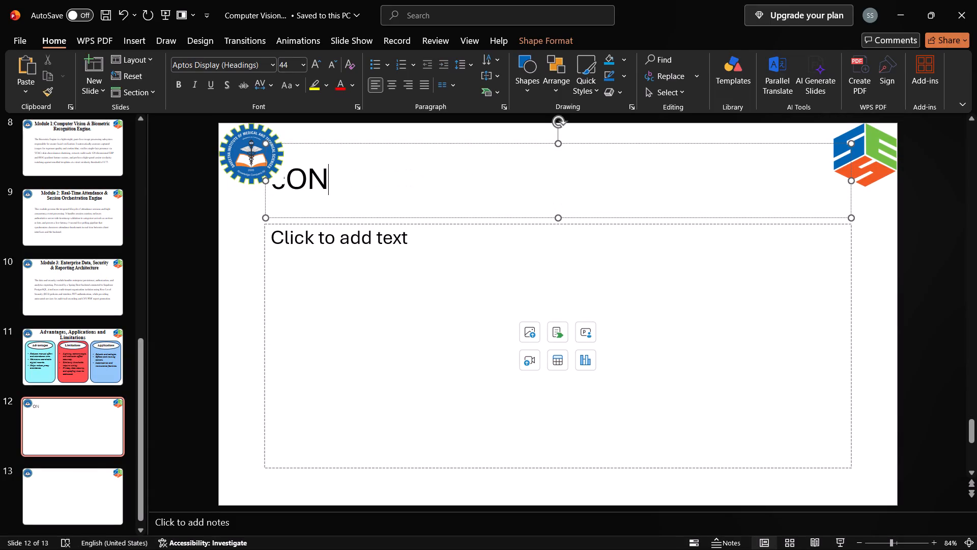
Correct the partly entered title of slide 12 so that it reads "Conclusion".
key("BackSpace")
key("BackSpace")
type("onclusion")
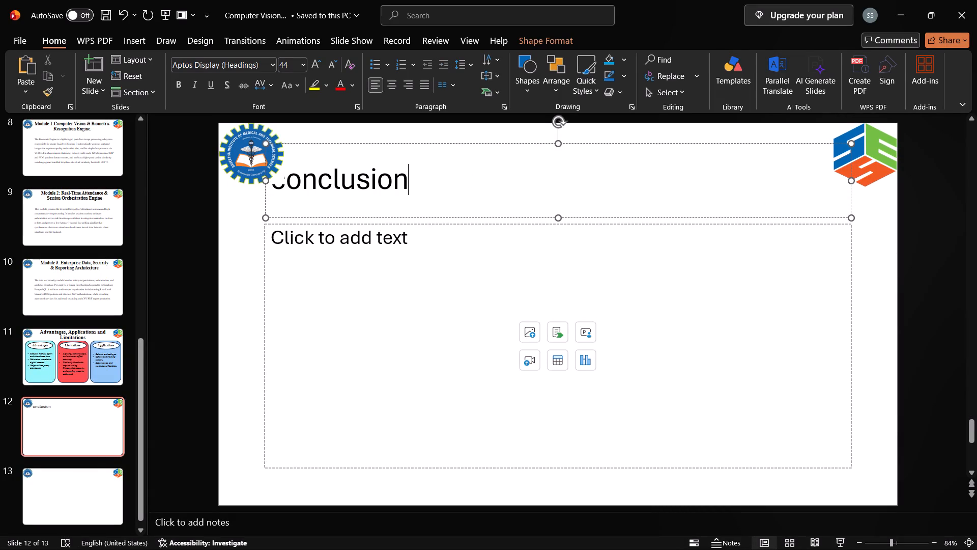
Paste the copied paragraph about the Smart Face Recognition Attendance System into slide 12's content placeholder.
left_click(462, 306)
key("ctrl+v")
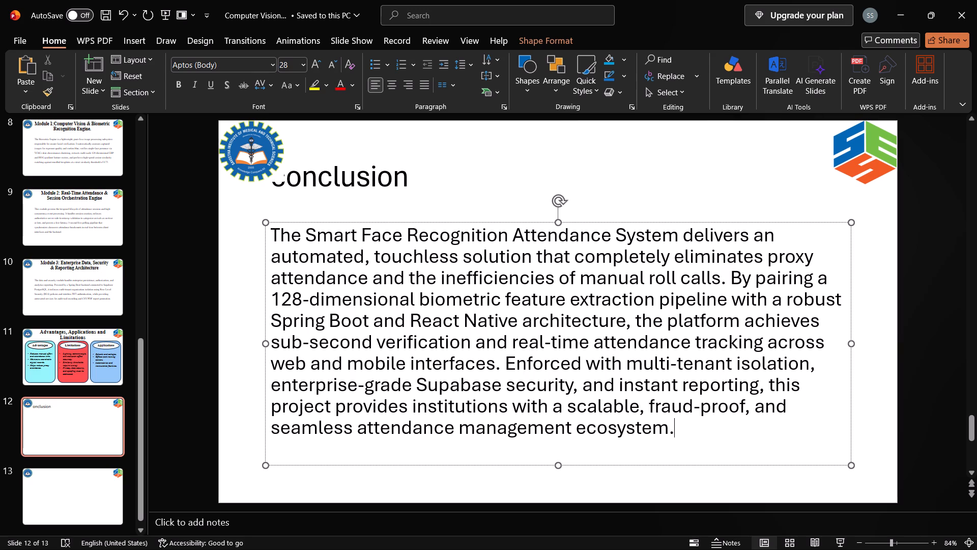
Change the font of the whole conclusion paragraph on slide 12 to Times New Roman.
left_click_drag(682, 438, 39, 153)
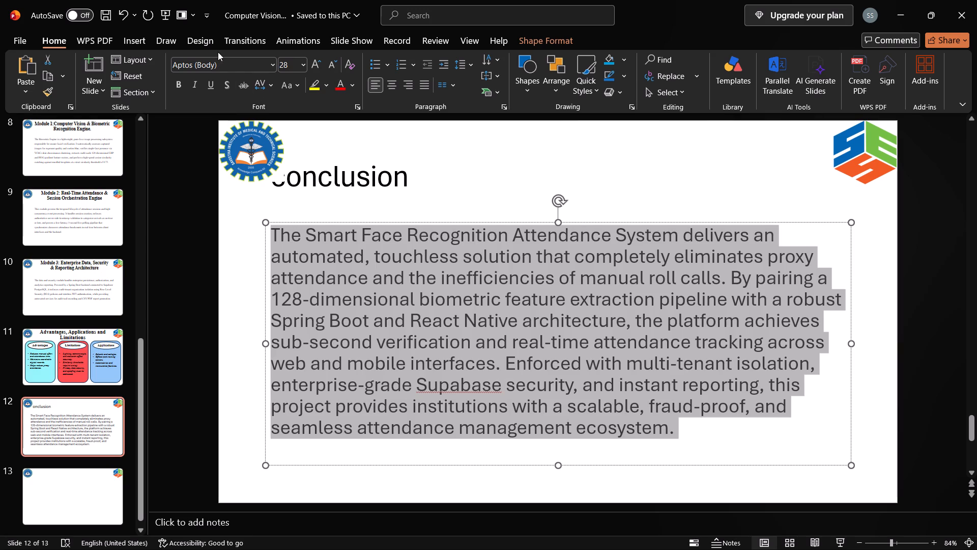
left_click(218, 65)
type("tim")
key("shift+Return")
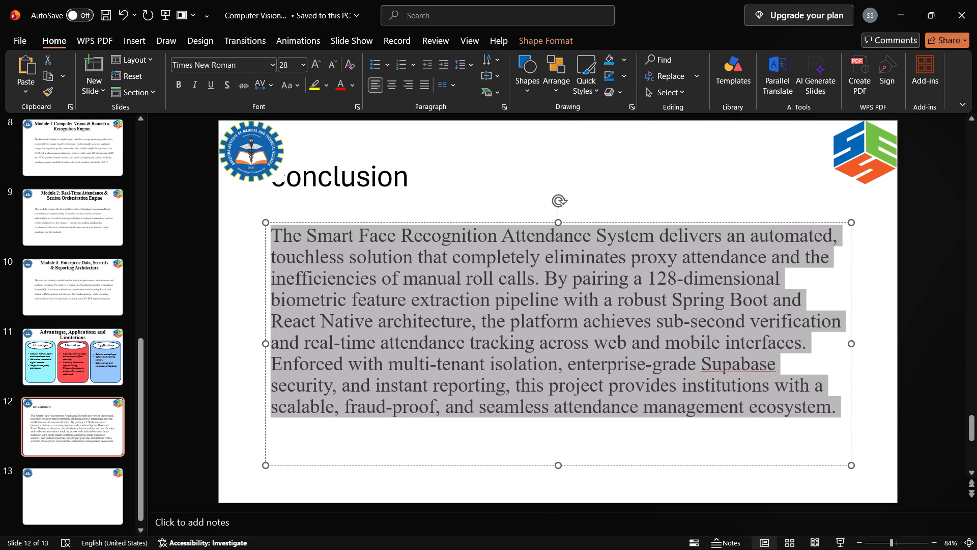
Shorten the body text box from its bottom edge so that it fits closely around the conclusion paragraph.
left_click_drag(559, 468, 520, 428)
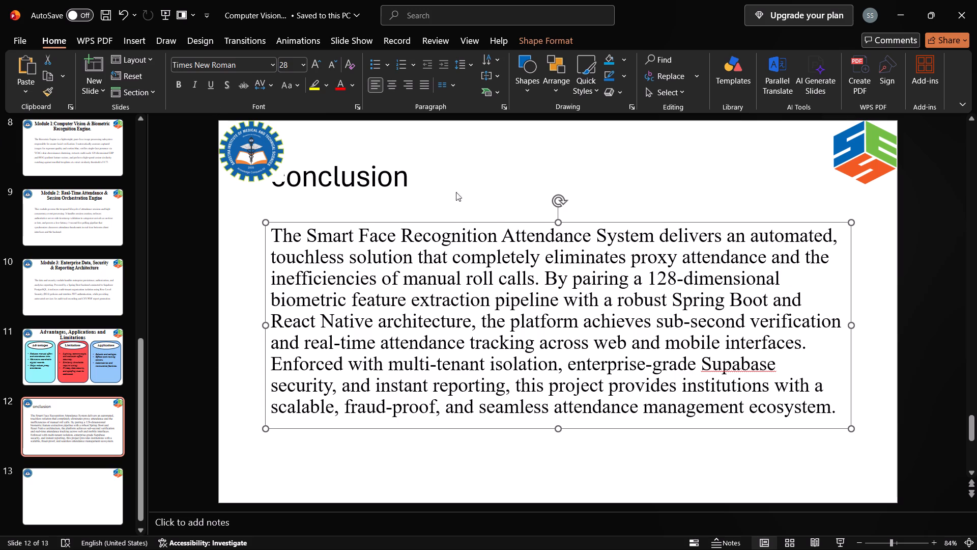
Select the entire "Conclusion" title text on slide 12 for formatting.
left_click(379, 175)
left_click_drag(408, 182, 274, 161)
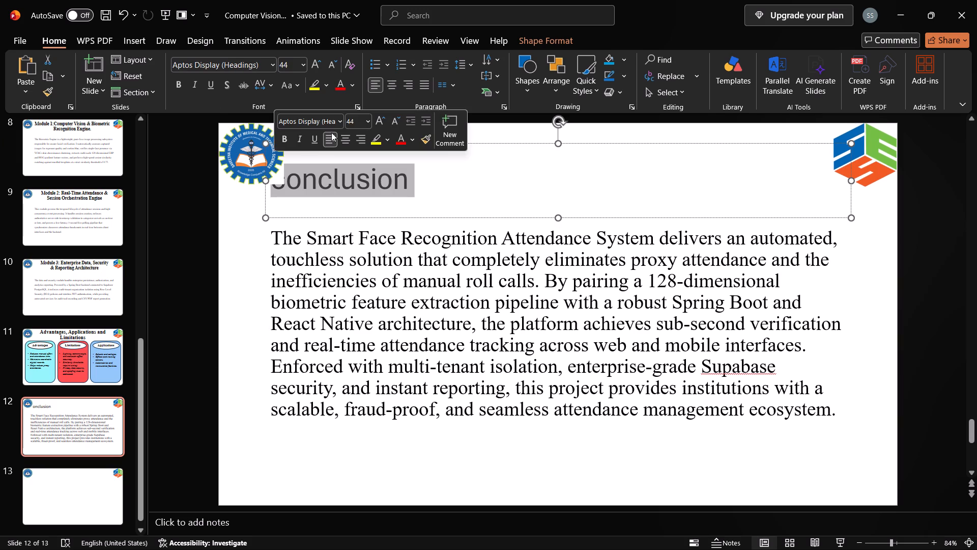
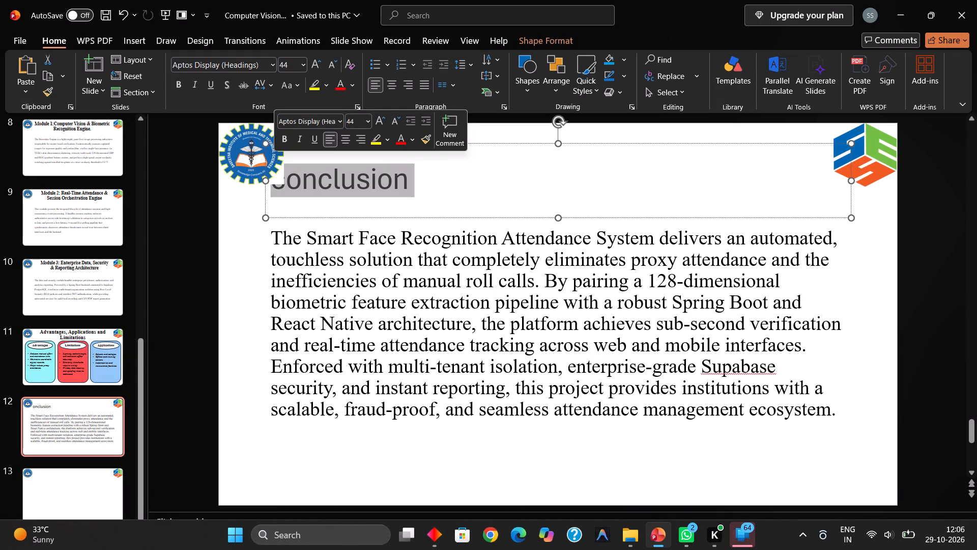
Set the font size of the selected slide 12 title to 45 and centre the title.
left_click(446, 474)
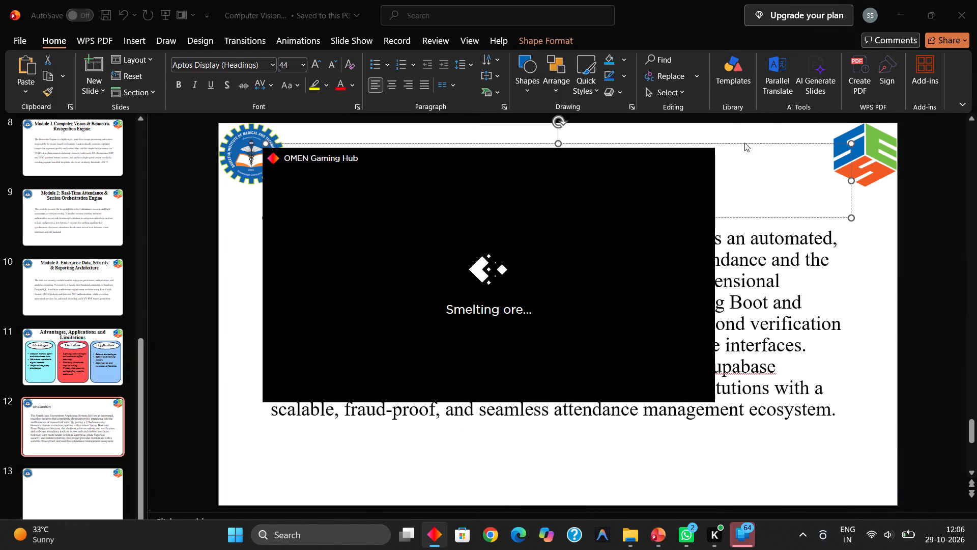
left_click(764, 394)
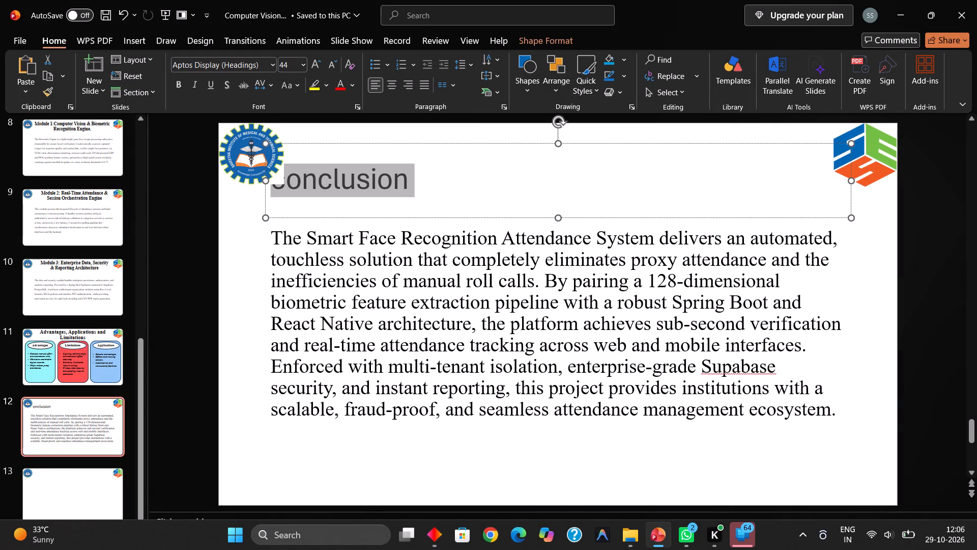
left_click(291, 65)
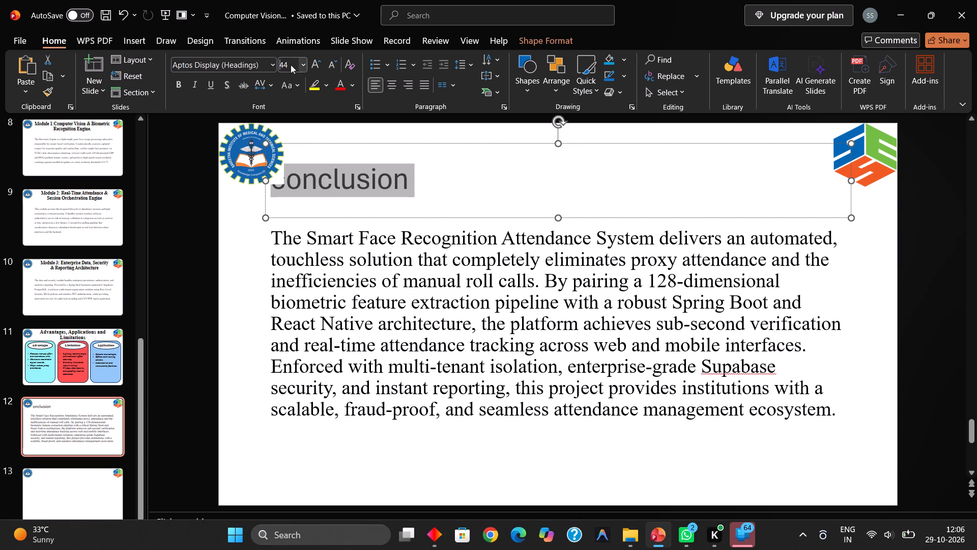
type("45")
key("Return")
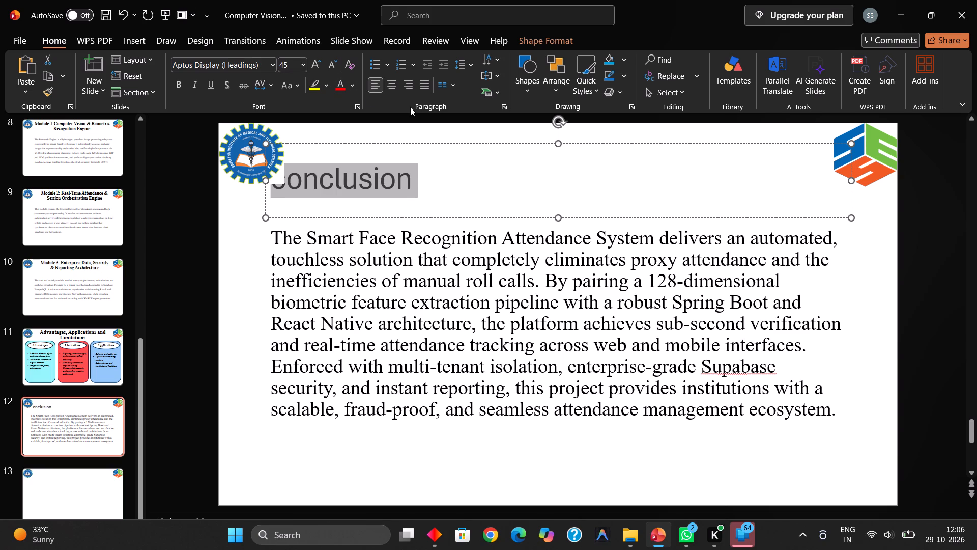
left_click(392, 84)
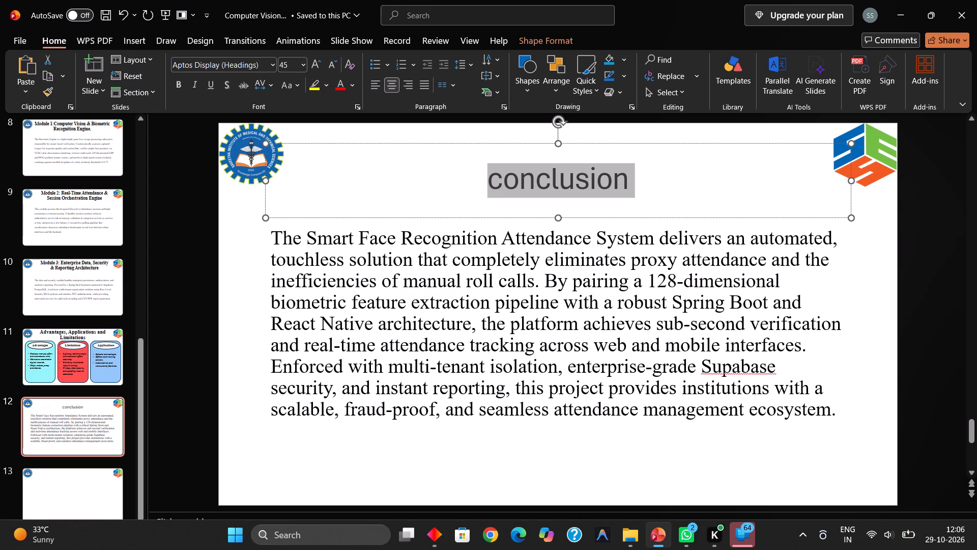
Set the slide 12 title's font size to 50 and make it bold, closing the OMEN Gaming Hub window.
left_click(282, 63)
type("50")
key("Return")
left_click(178, 86)
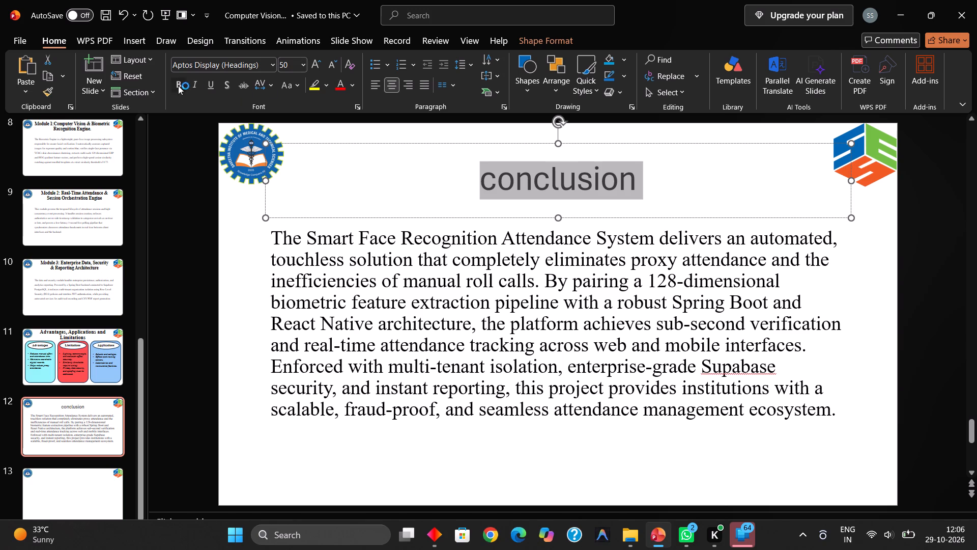
left_click(200, 58)
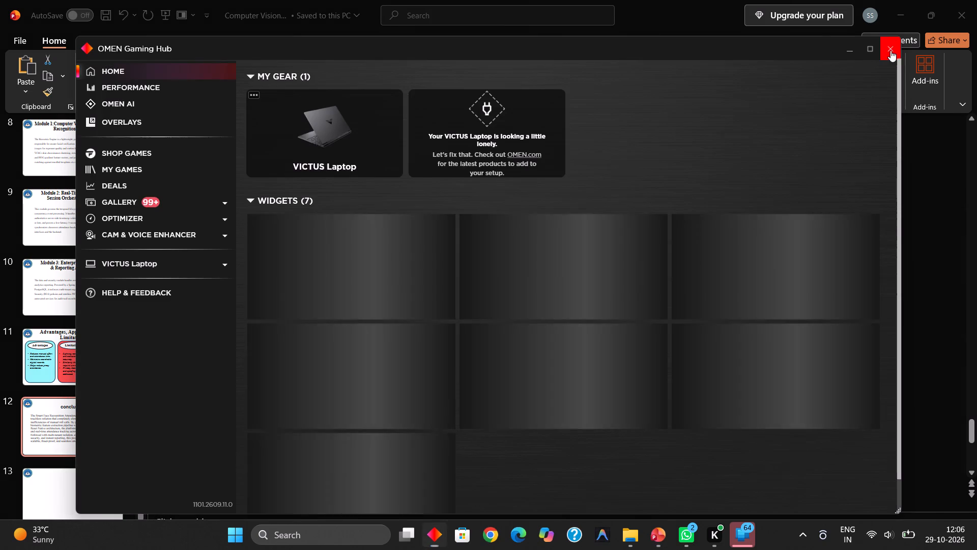
left_click(893, 53)
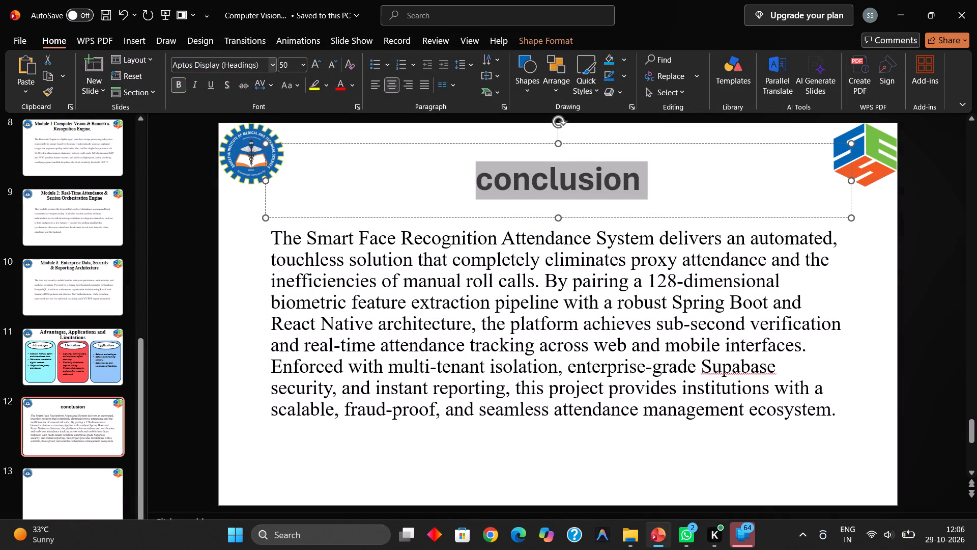
Change the font of the slide 12 title to Times New Roman.
left_click(189, 60)
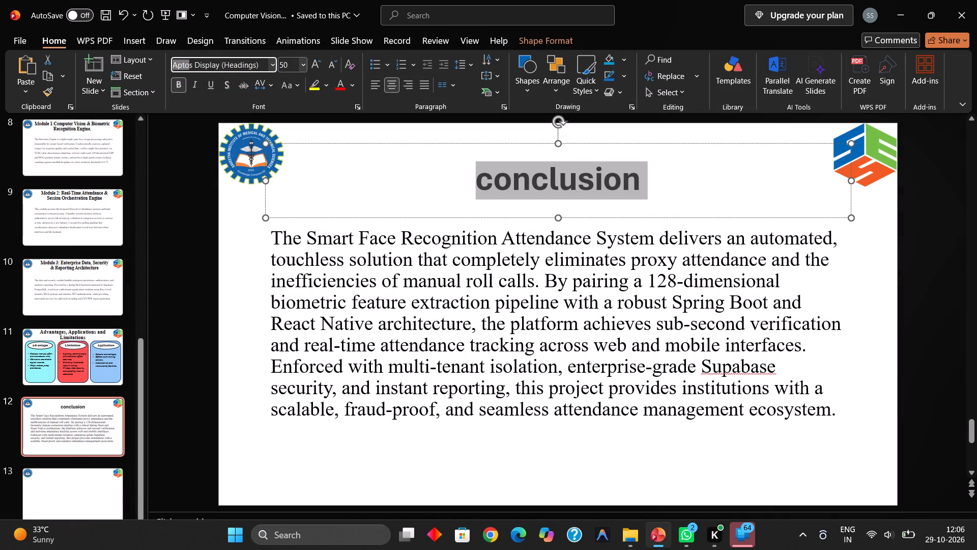
left_click_drag(262, 64, 159, 64)
key("BackSpace")
type("tim")
key("Return")
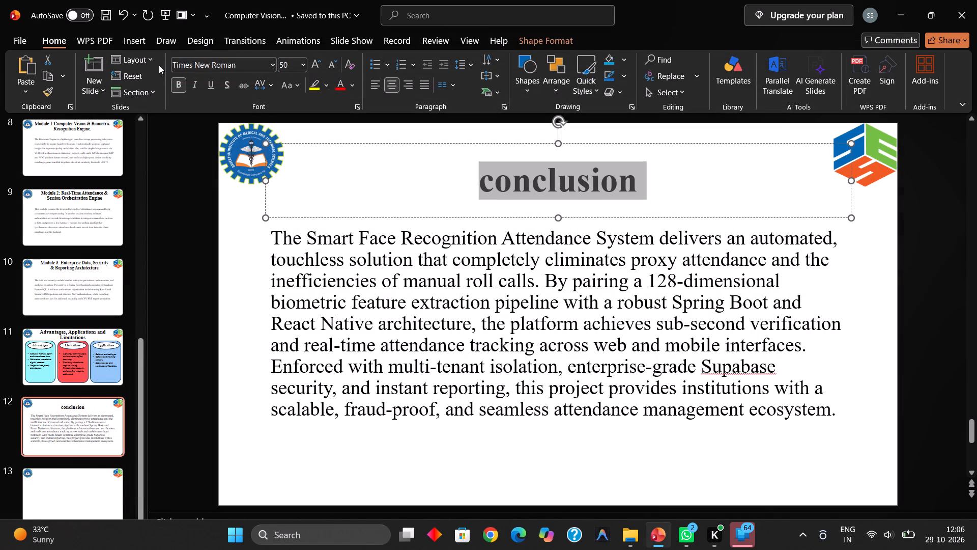
Capitalize the first letter of the slide 12 title so that it reads "Conclusion".
left_click(504, 180)
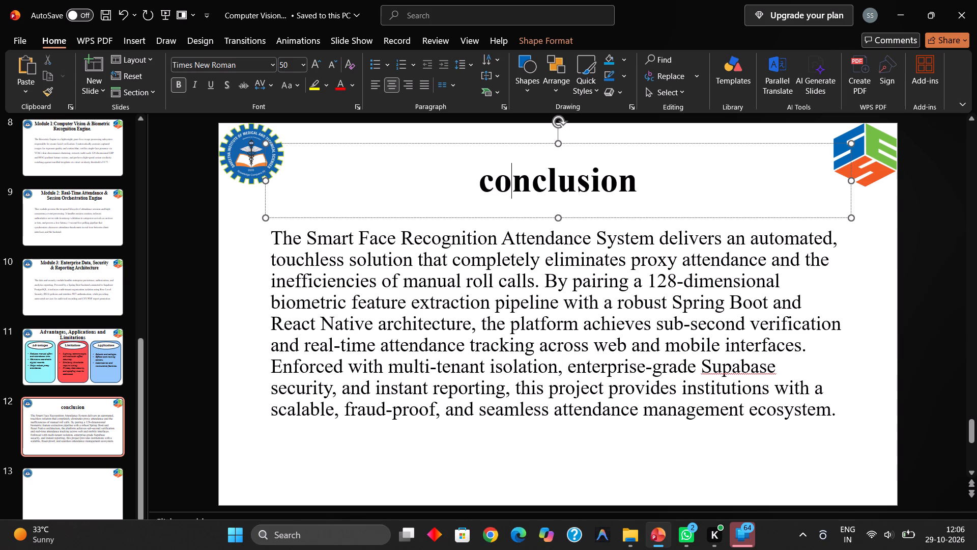
left_click(495, 183)
key("BackSpace")
key("shift+c")
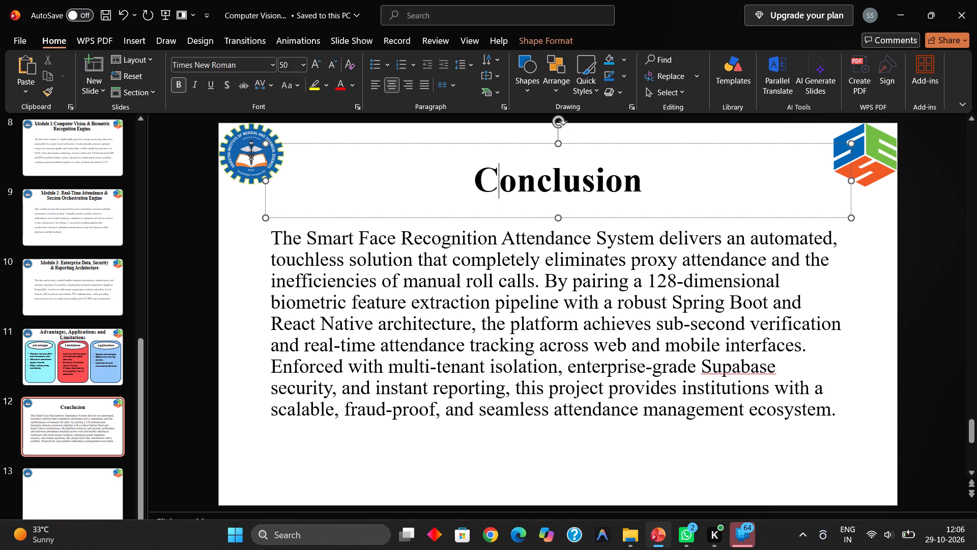
Shrink the "Conclusion" title box in height and width and place it at the slide's top edge, midway between the two logos.
left_click_drag(559, 218, 571, 182)
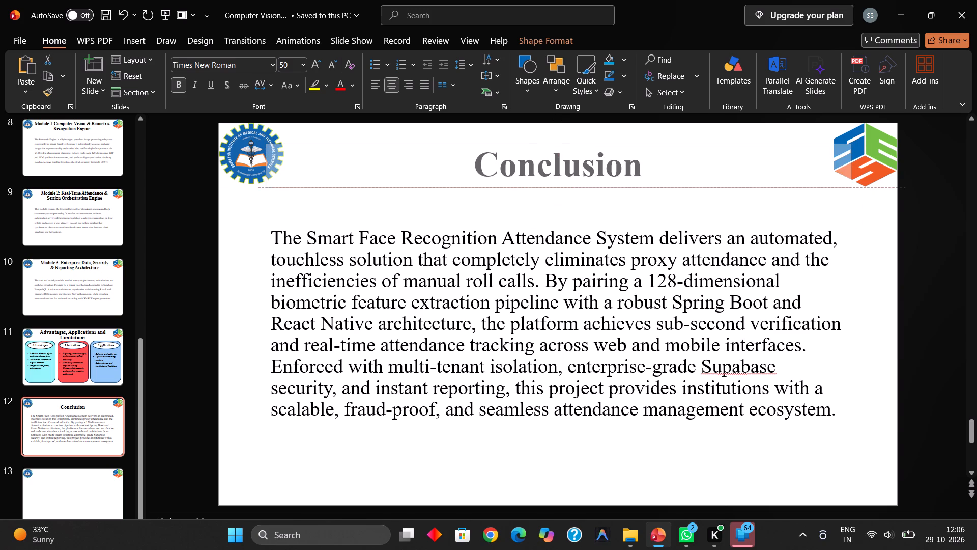
left_click_drag(571, 182, 572, 181)
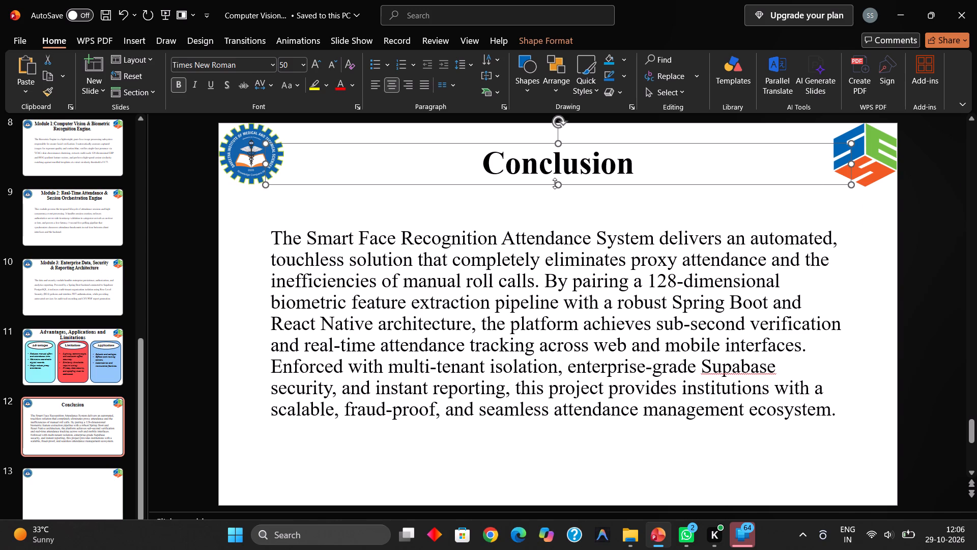
left_click_drag(556, 187, 562, 200)
left_click_drag(583, 143, 584, 124)
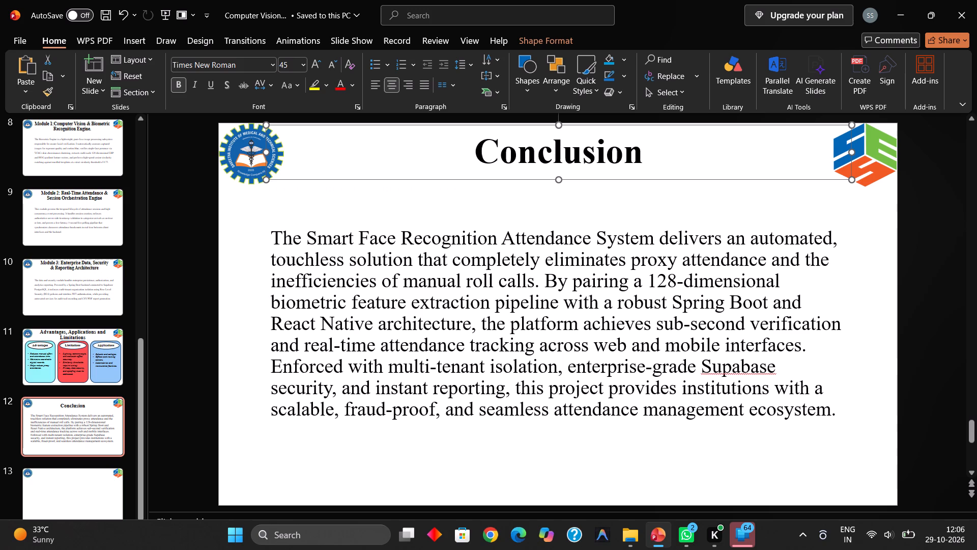
left_click_drag(850, 153, 516, 166)
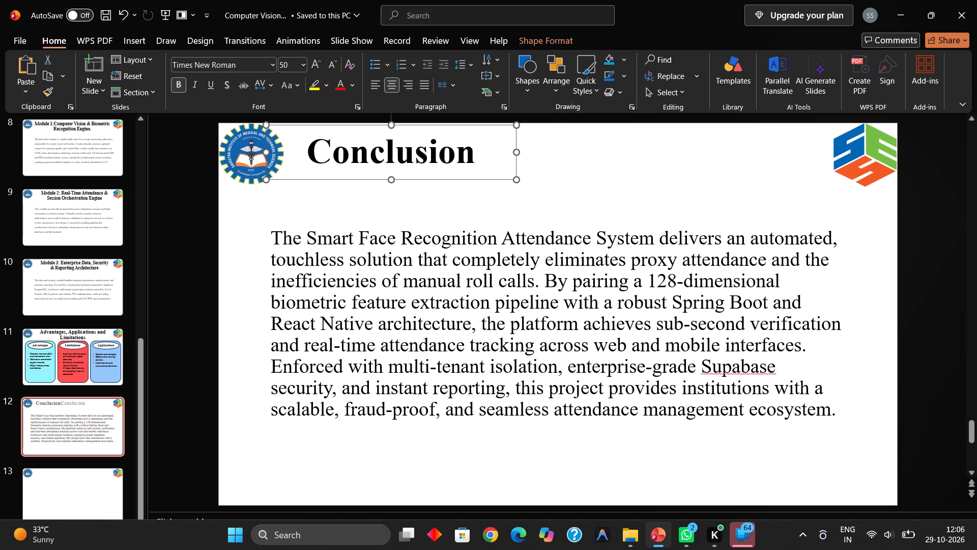
left_click_drag(476, 128, 624, 133)
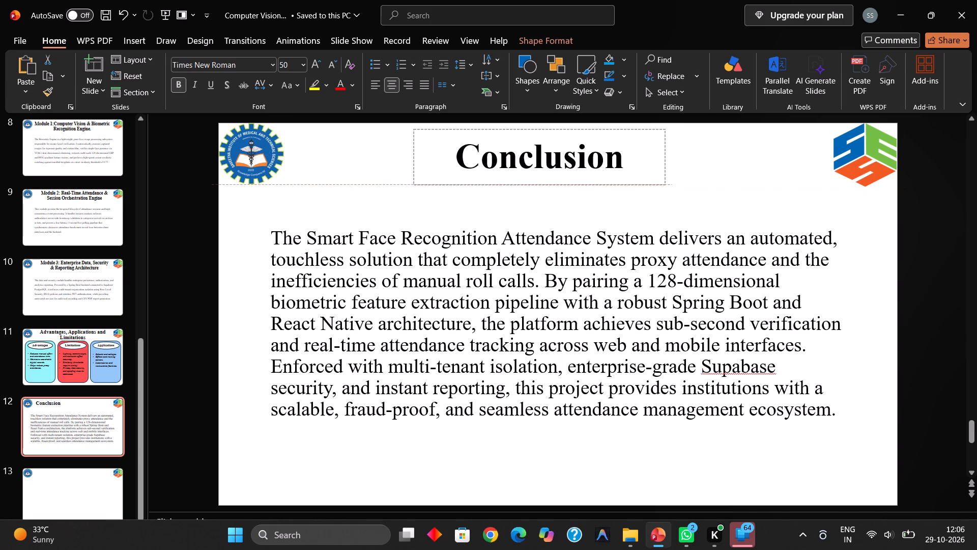
left_click_drag(624, 133, 631, 128)
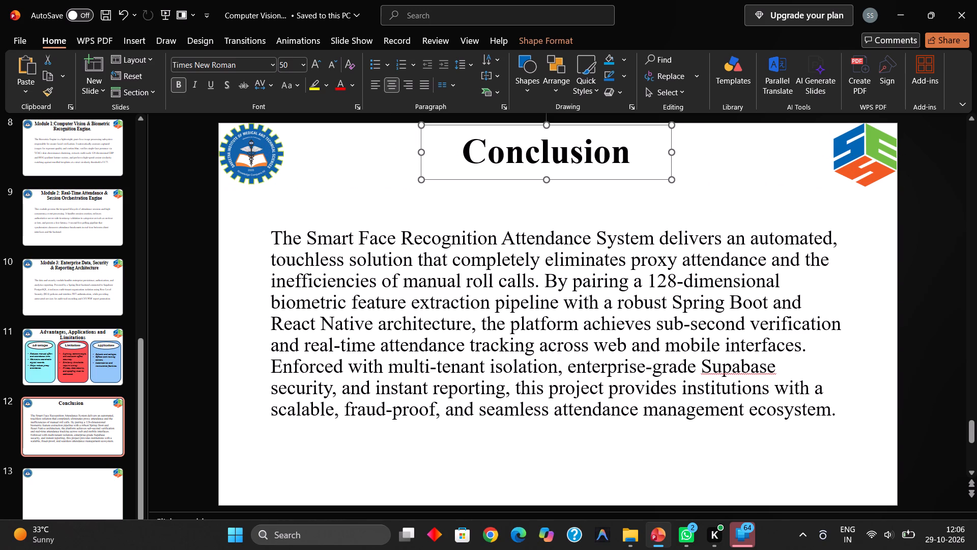
Set the line spacing of the entire conclusion paragraph on slide 12 to 1.0.
left_click(838, 406)
left_click_drag(840, 408, 838, 408)
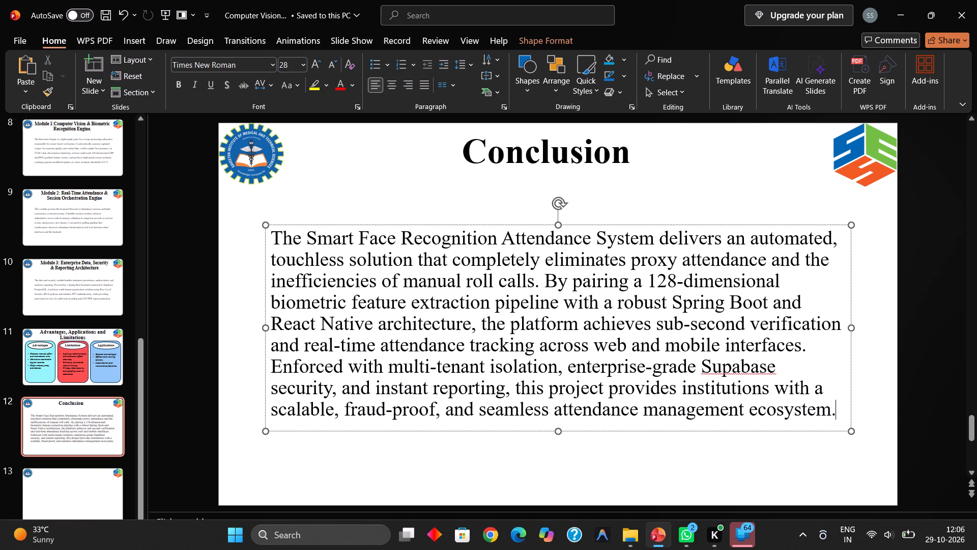
left_click_drag(838, 408, 323, 154)
key("shift+Left")
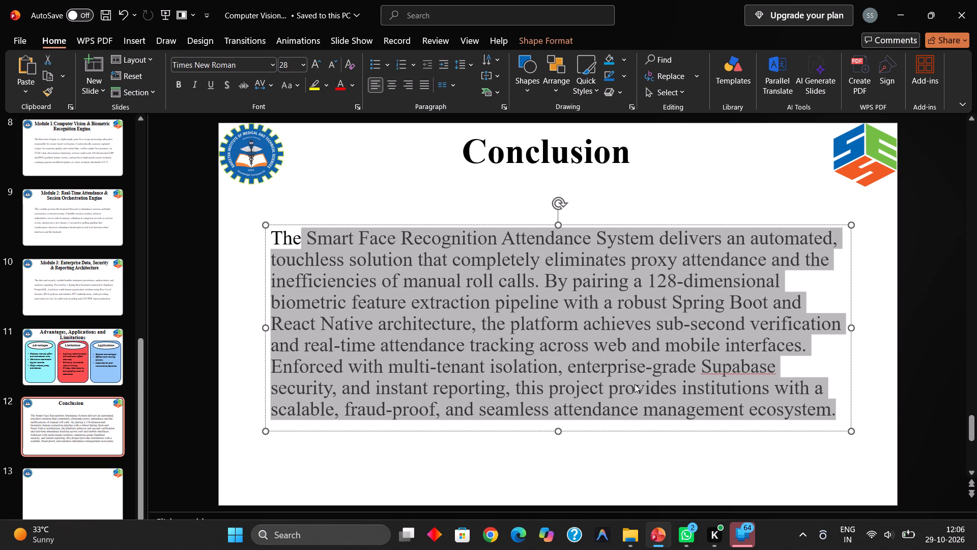
key("shift+Left")
key("shift+Left")
key("shift+Left")
key("shift+Left")
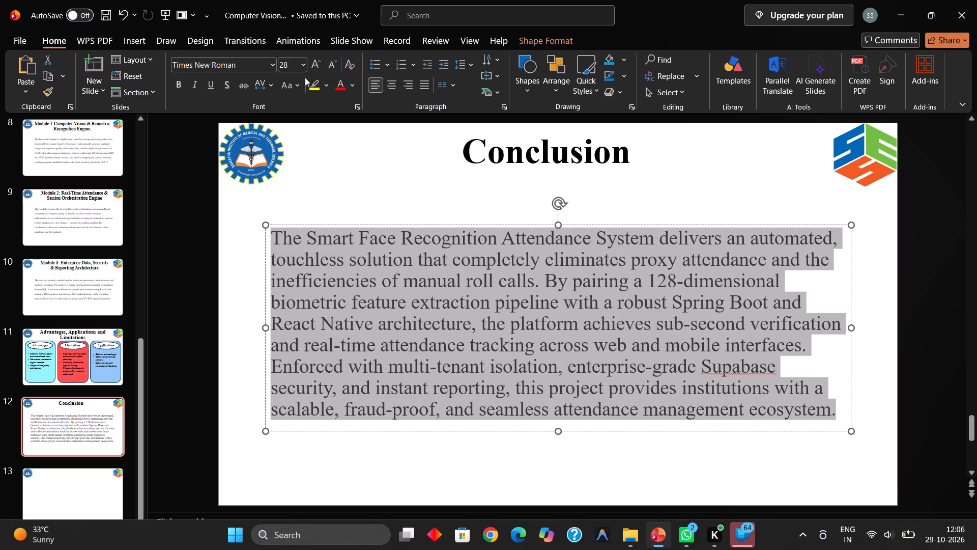
left_click(469, 67)
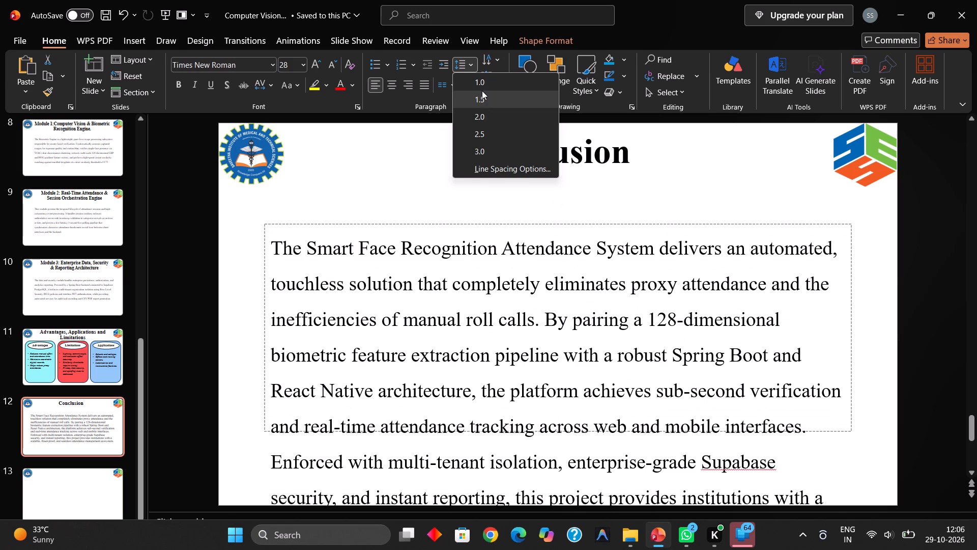
left_click(482, 89)
left_click(811, 467)
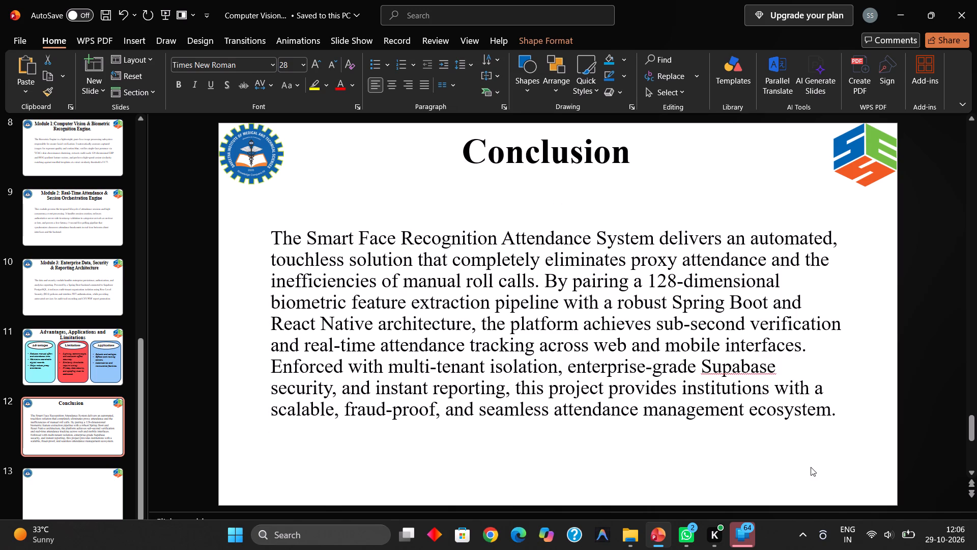
Widen the conclusion text box to the right, raise its top edge toward the title, and fit its bottom edge just below the paragraph.
left_click(826, 392)
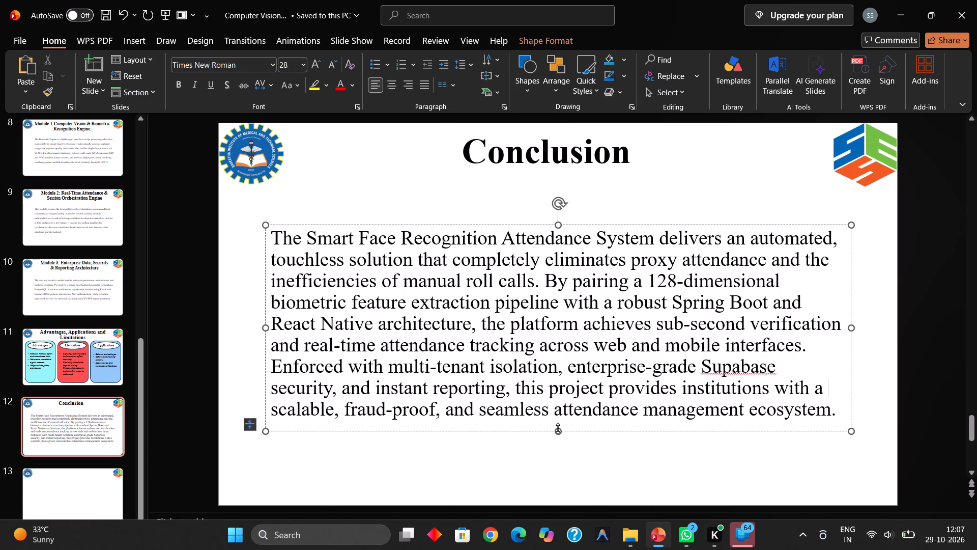
left_click_drag(558, 428, 567, 478)
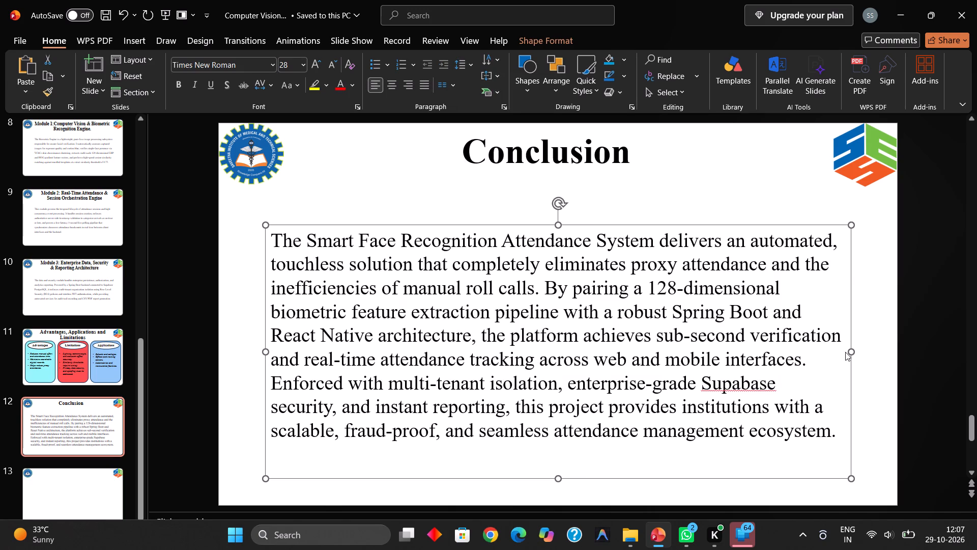
left_click_drag(850, 349, 877, 351)
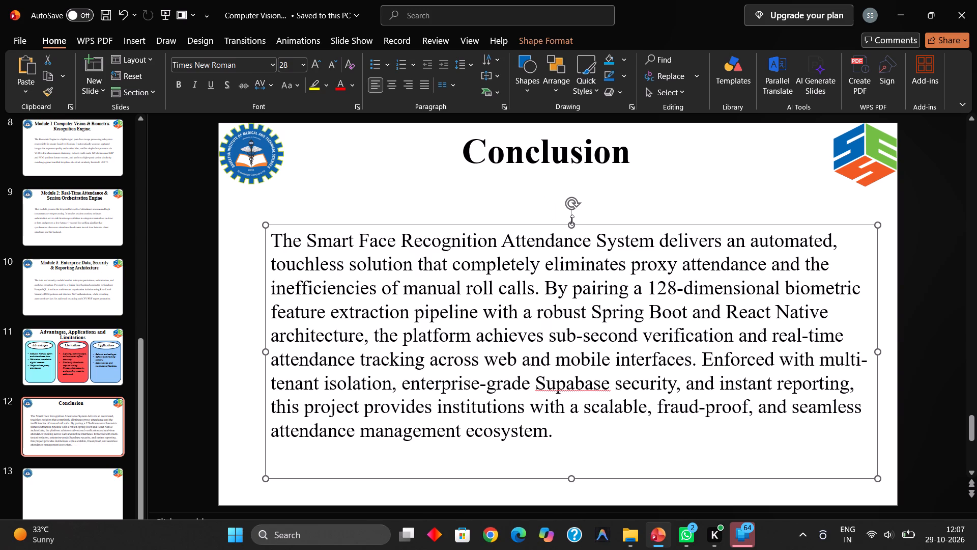
left_click_drag(572, 223, 567, 194)
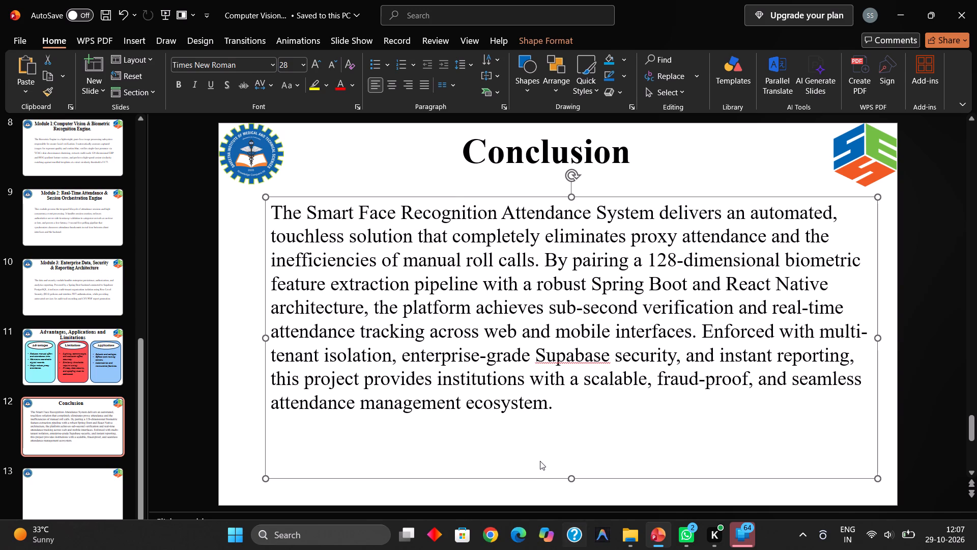
left_click(539, 457)
left_click(579, 419)
left_click(569, 393)
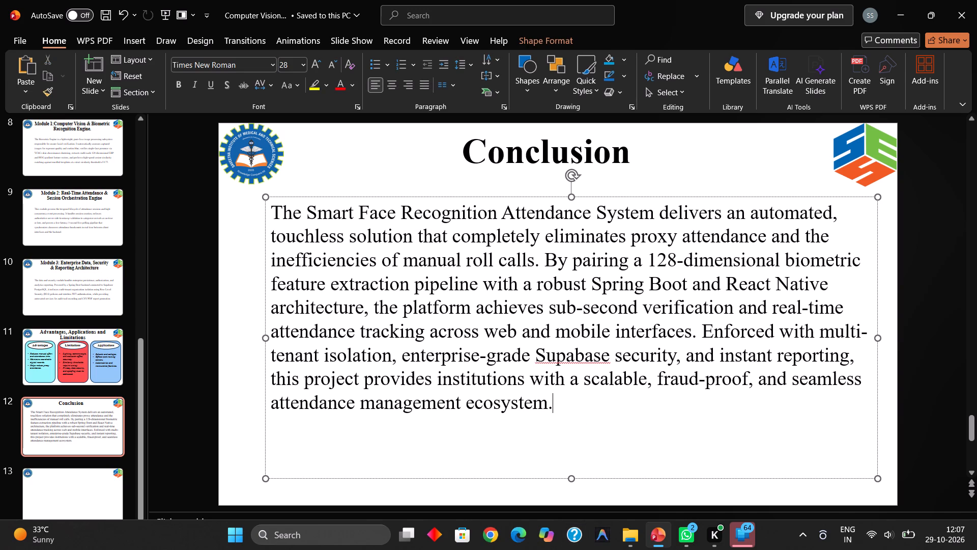
left_click_drag(572, 478, 572, 426)
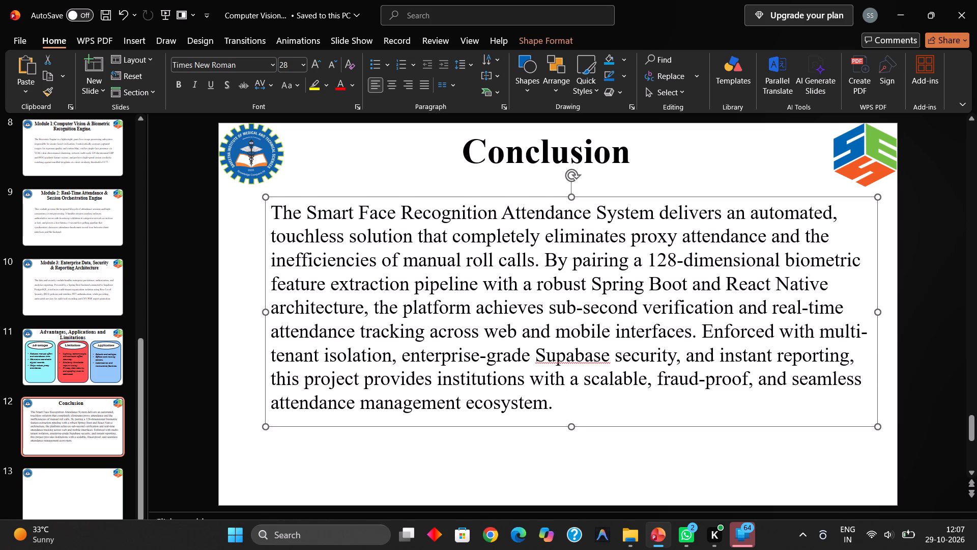
Move the conclusion text box slightly down and to the left, leaving a gap beneath the title.
left_click_drag(648, 196, 643, 204)
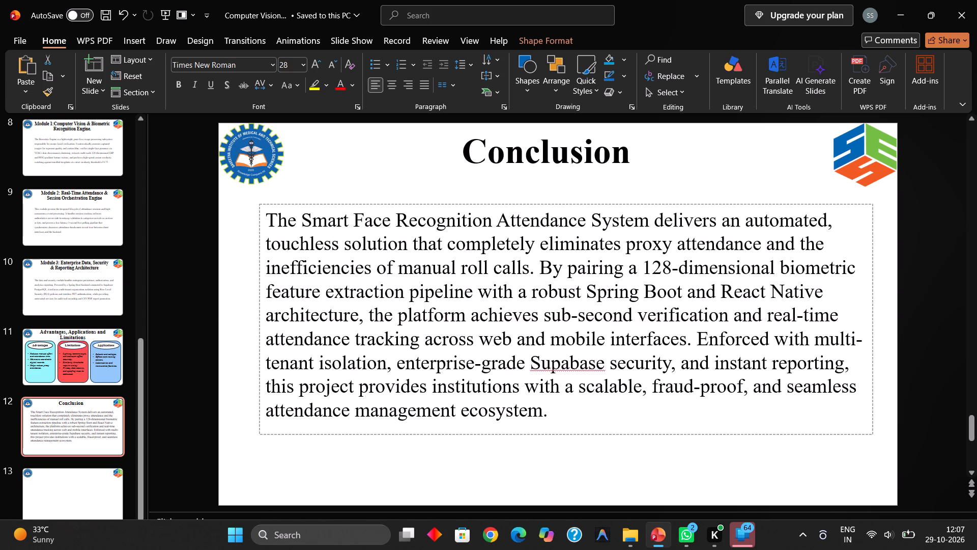
left_click_drag(643, 204, 643, 207)
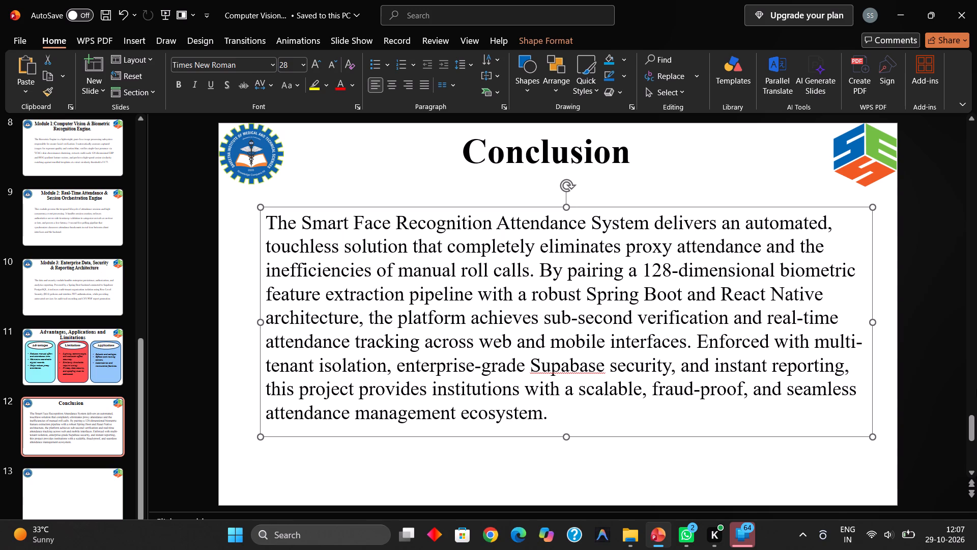
left_click(900, 346)
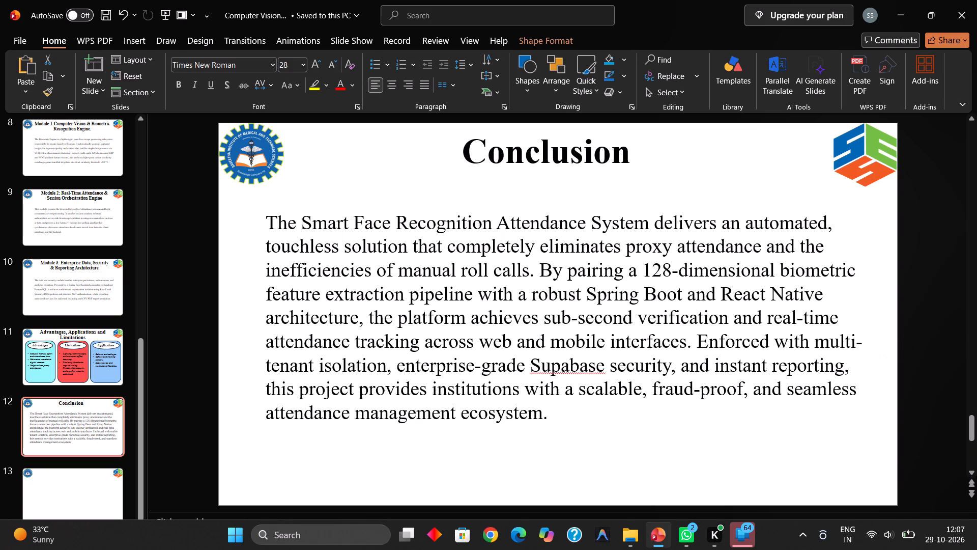
On slide 13, enter "References" as the slide title.
left_click(100, 489)
left_click(345, 172)
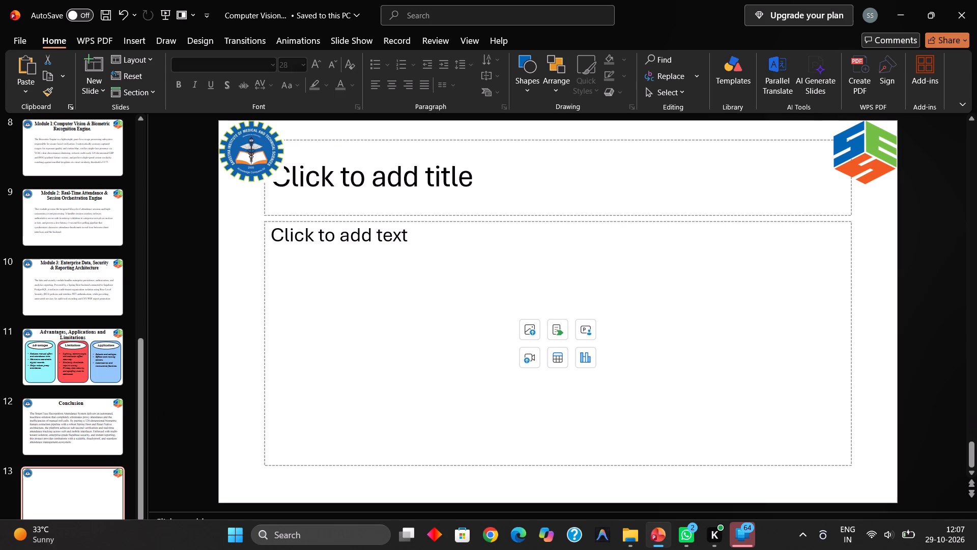
left_click(387, 182)
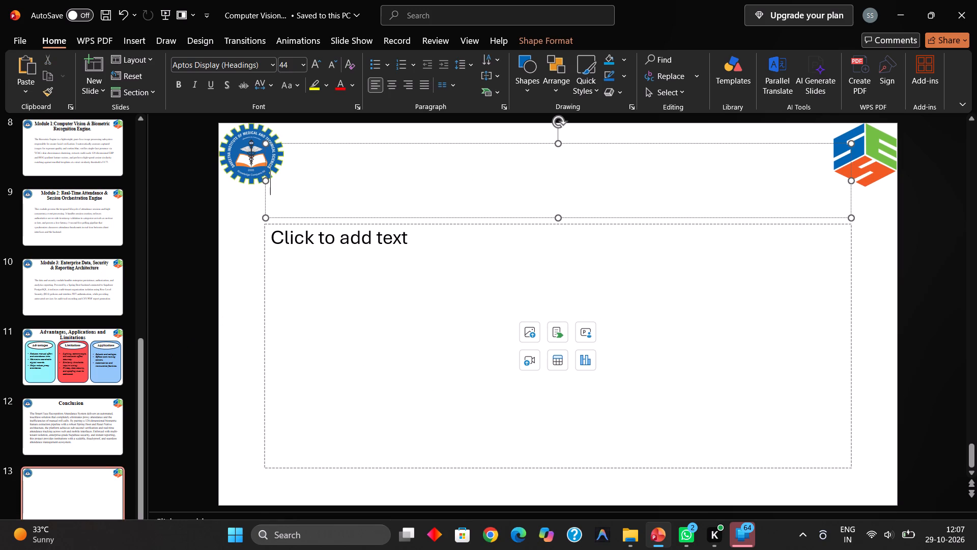
type("Re")
type("ferenc3")
key("BackSpace")
type("es")
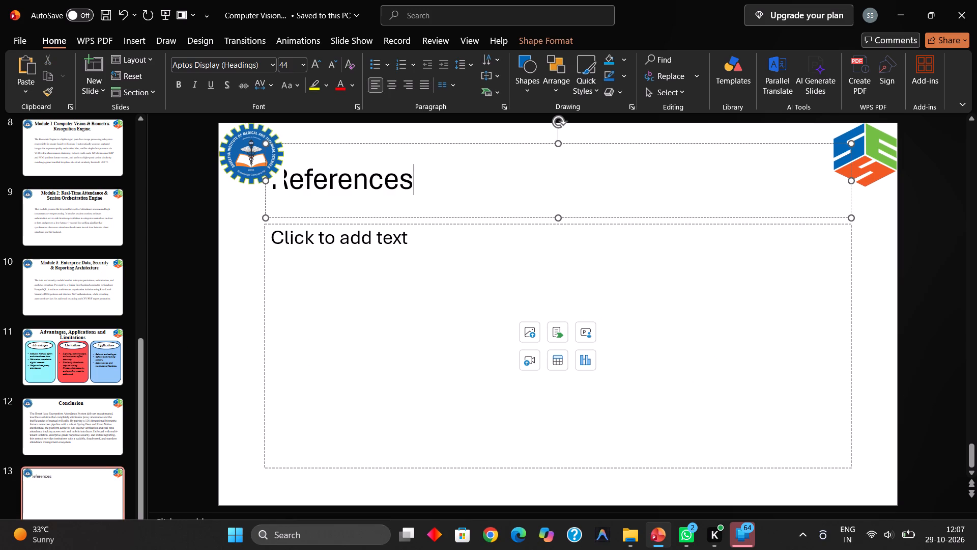
Reduce the height of the "References" title box by raising its bottom edge to about the logos' lower edge.
left_click_drag(558, 216, 558, 186)
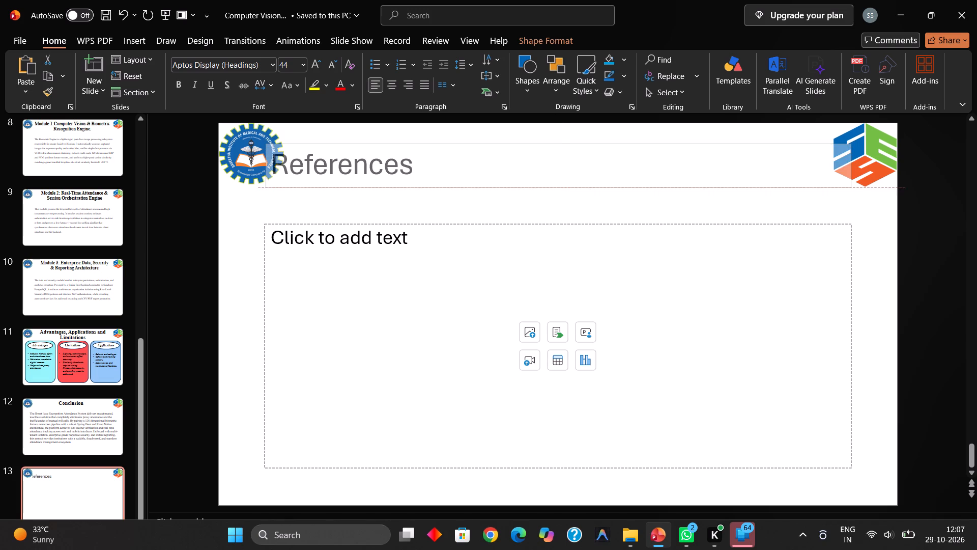
left_click_drag(558, 186, 558, 186)
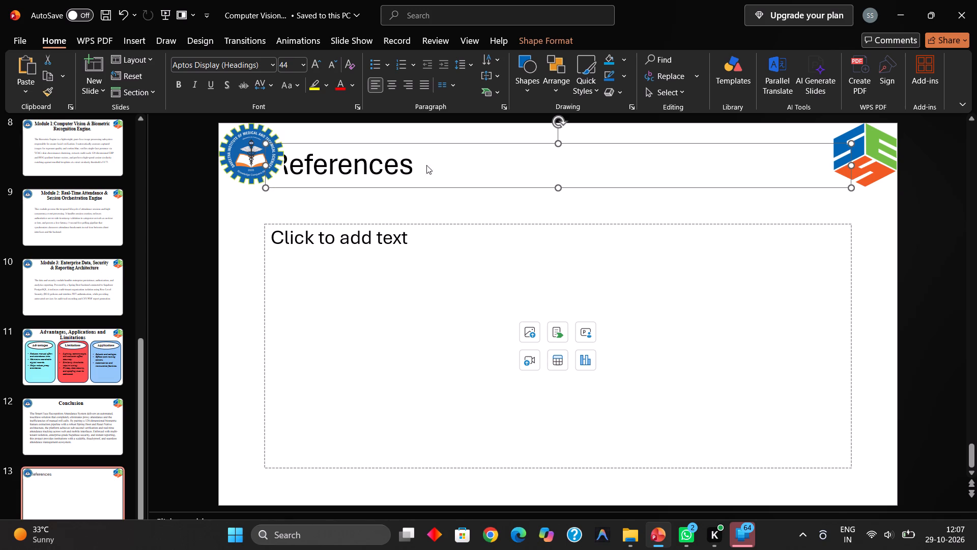
Format the "References" title text in Times New Roman at size 45.
left_click_drag(407, 172, 279, 172)
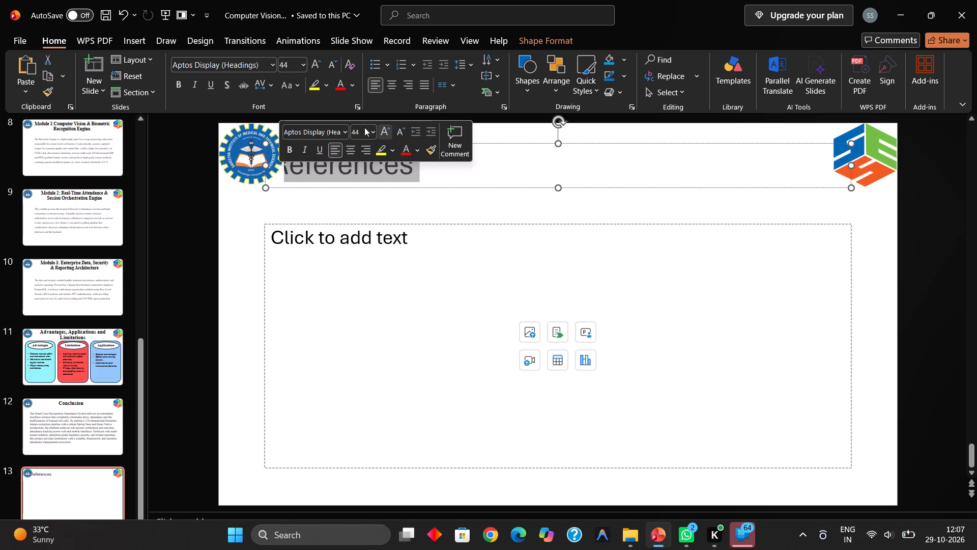
left_click(302, 129)
type("tim")
key("Return")
left_click(362, 128)
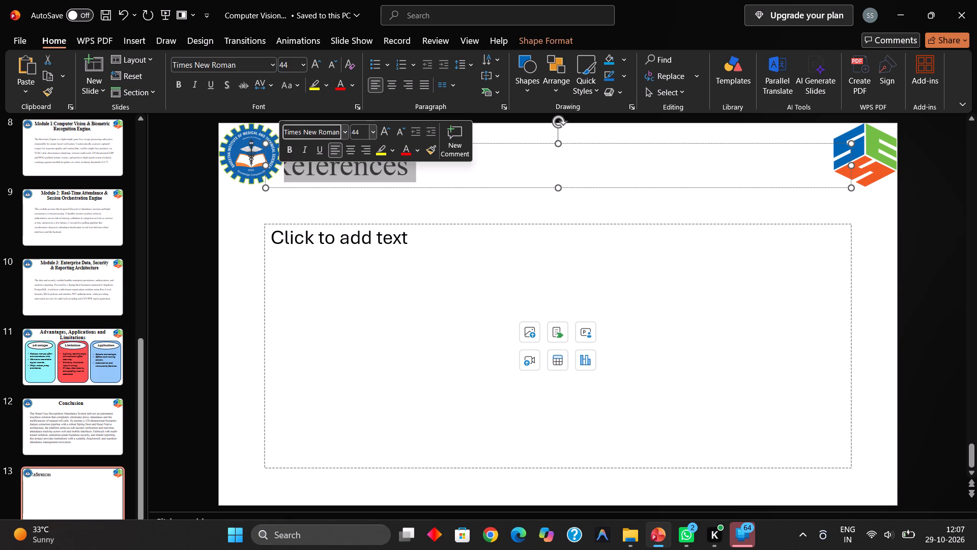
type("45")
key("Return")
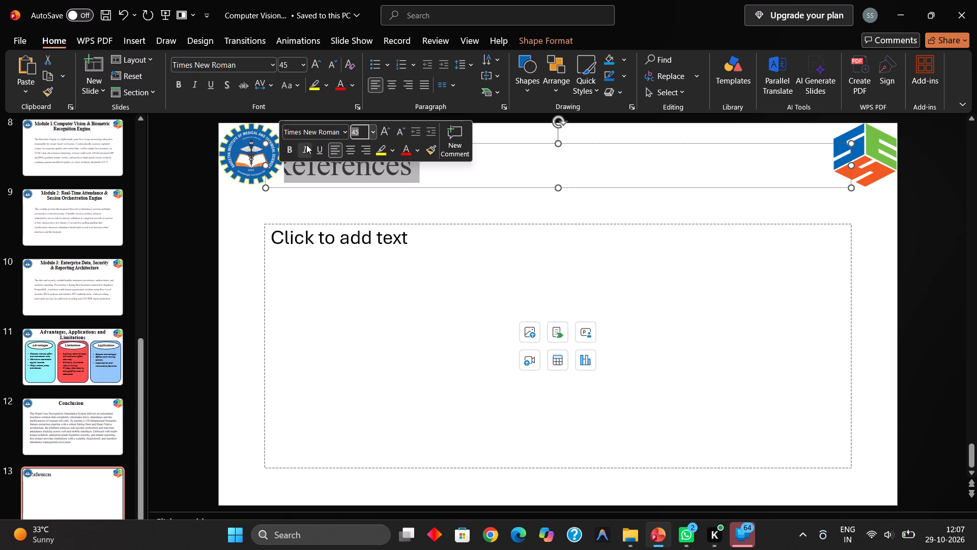
Make the "References" title text on slide 13 bold.
left_click(282, 149)
left_click(284, 148)
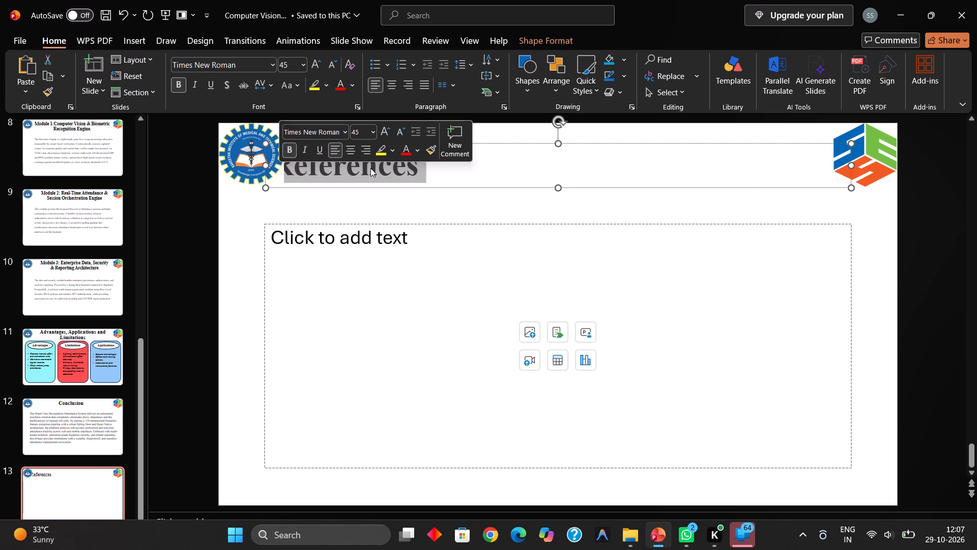
left_click(508, 227)
left_click(542, 168)
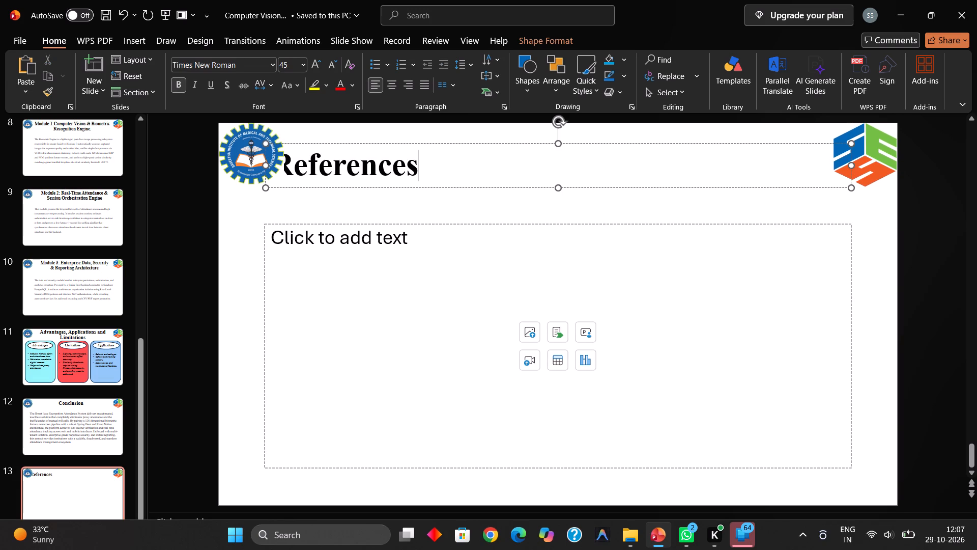
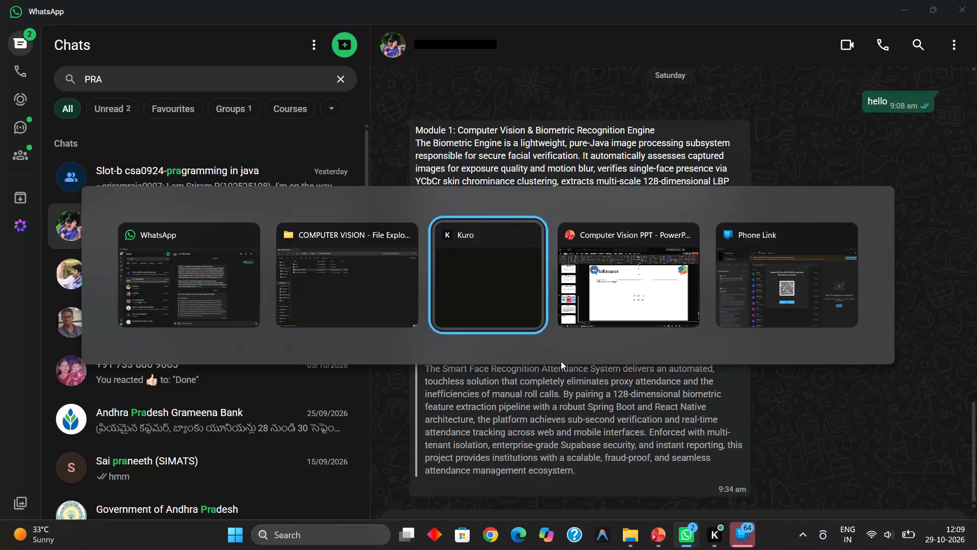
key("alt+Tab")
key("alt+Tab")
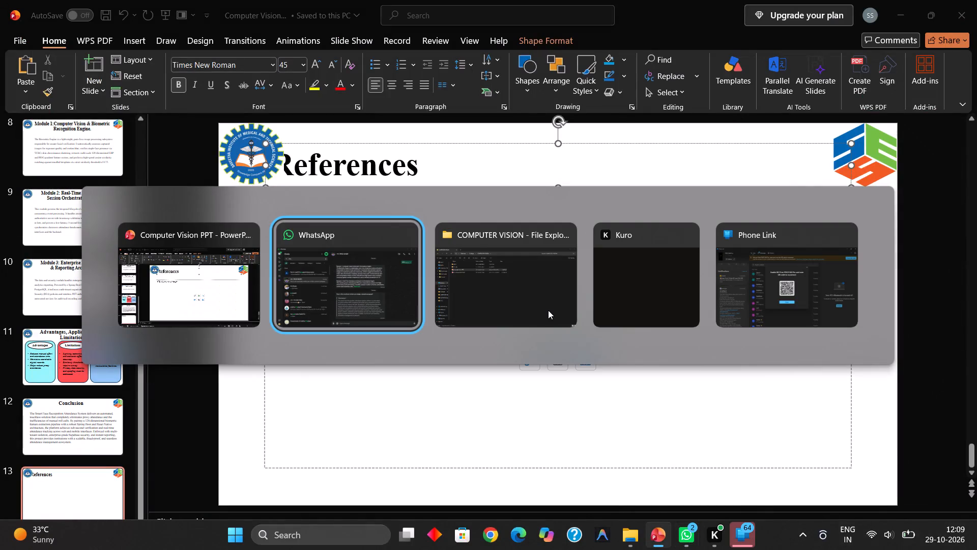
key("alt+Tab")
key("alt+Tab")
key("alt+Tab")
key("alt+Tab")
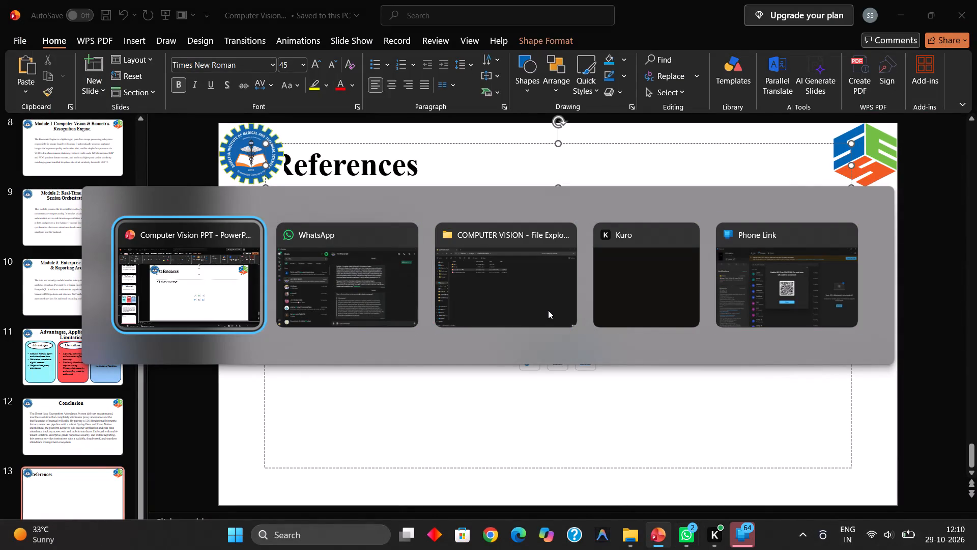
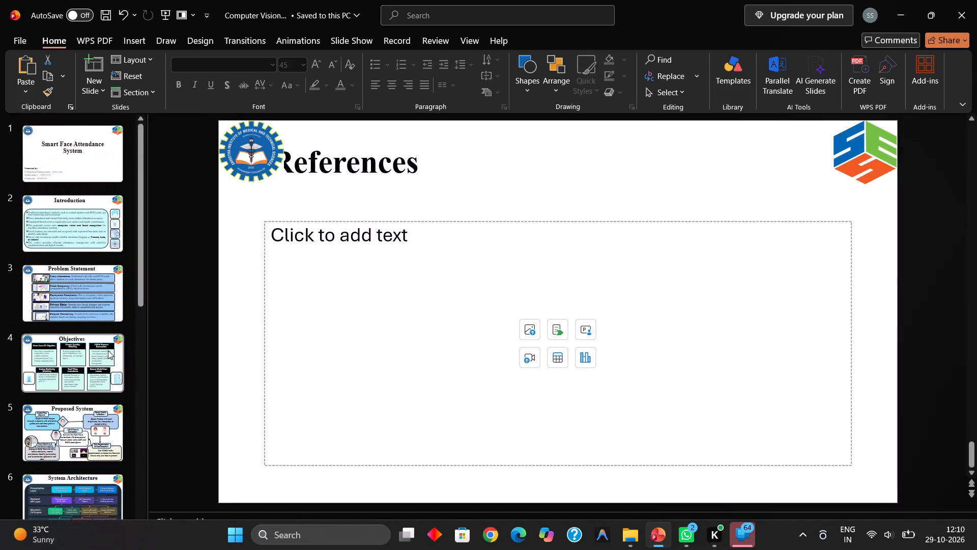
Cut slide 13, the References slide, out of the presentation.
scroll(108, 350, "down", 8)
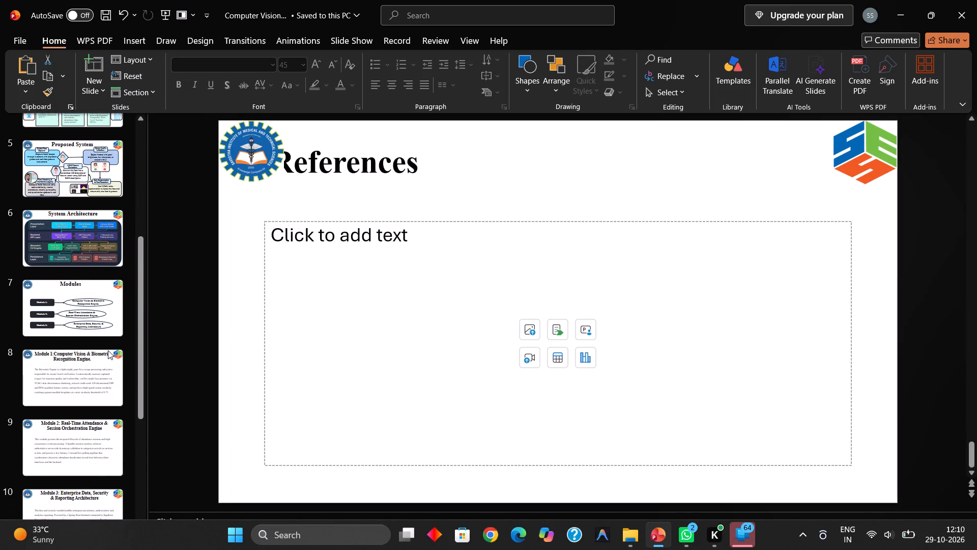
scroll(108, 350, "down", 12)
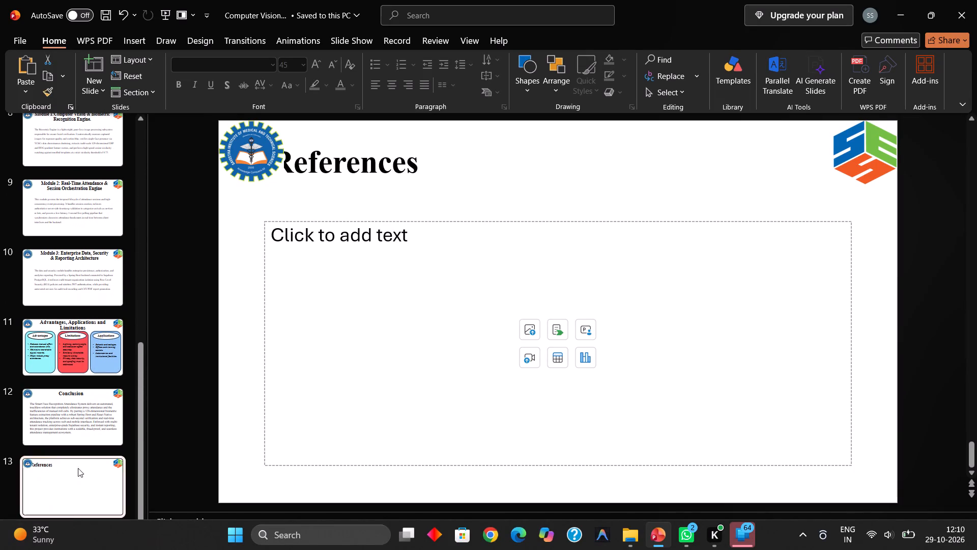
left_click(72, 500)
right_click(78, 473)
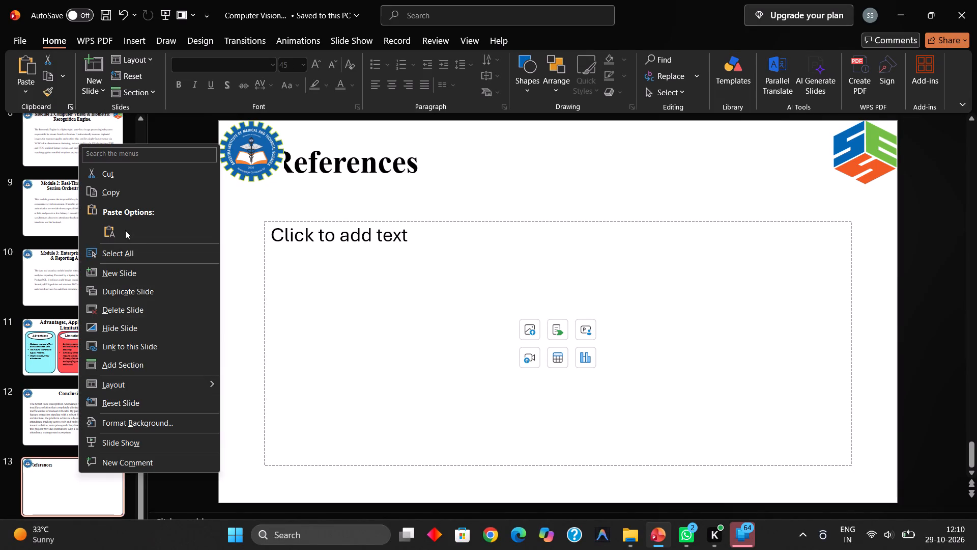
left_click(121, 170)
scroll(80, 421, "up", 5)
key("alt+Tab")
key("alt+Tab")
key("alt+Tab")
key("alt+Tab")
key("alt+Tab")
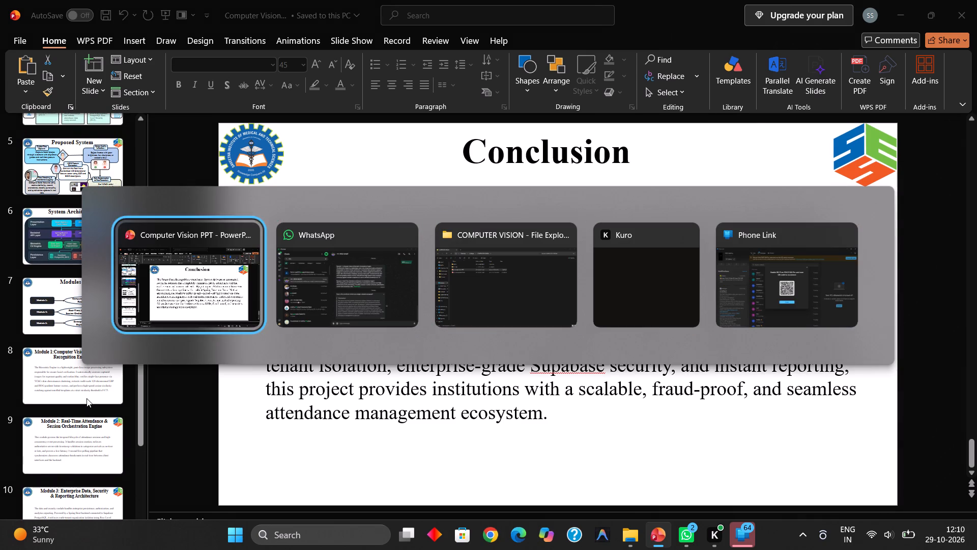
Save the presentation.
left_click(101, 13)
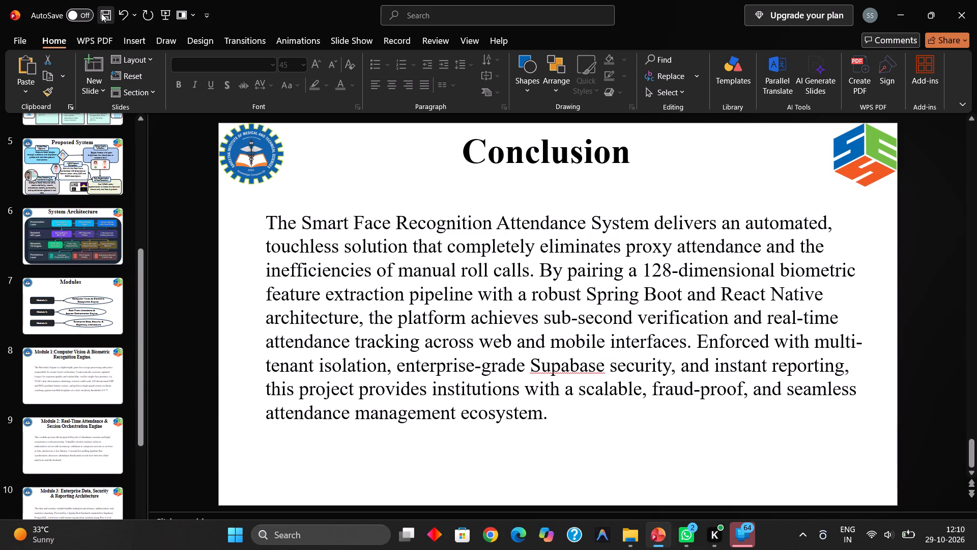
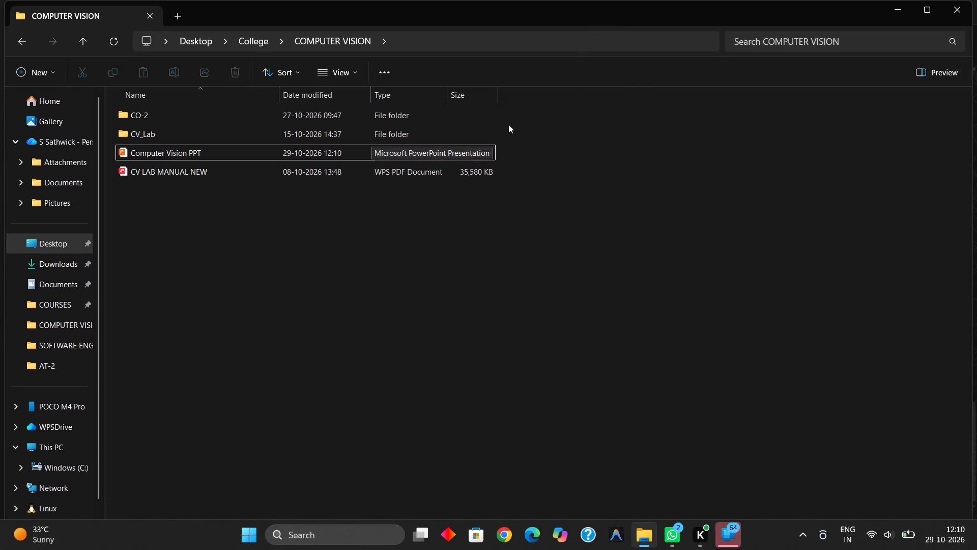
Take the Computer Vision PPT file from the COMPUTER VISION folder and switch to WhatsApp to share it in a chat.
left_click(445, 151)
key("alt+Tab")
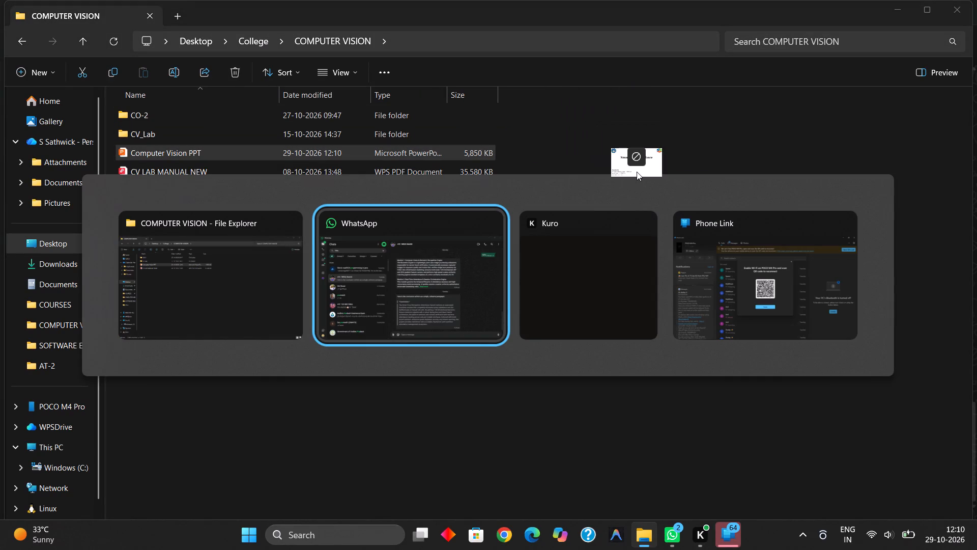
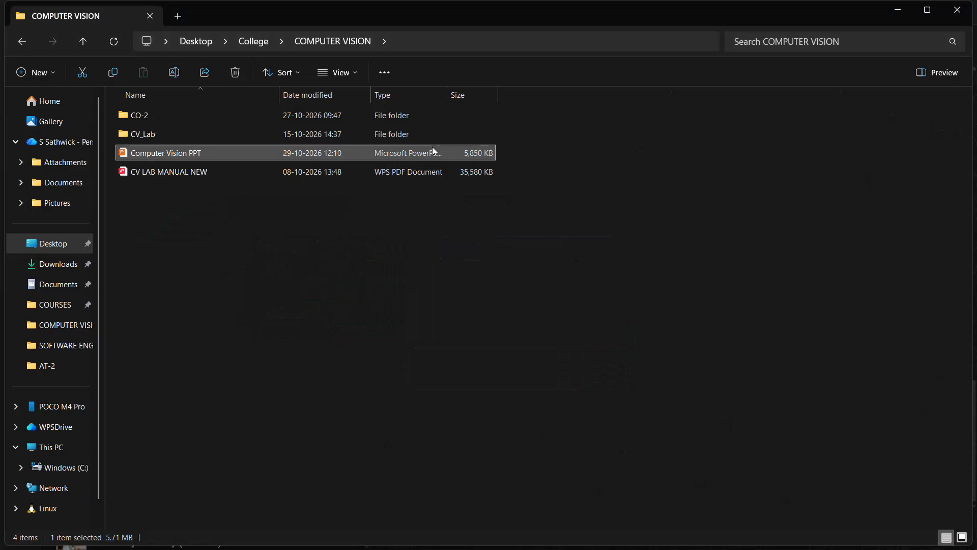
Open the Computer Vision PPT file from the COMPUTER VISION folder in PowerPoint.
right_click(430, 151)
left_click(475, 146)
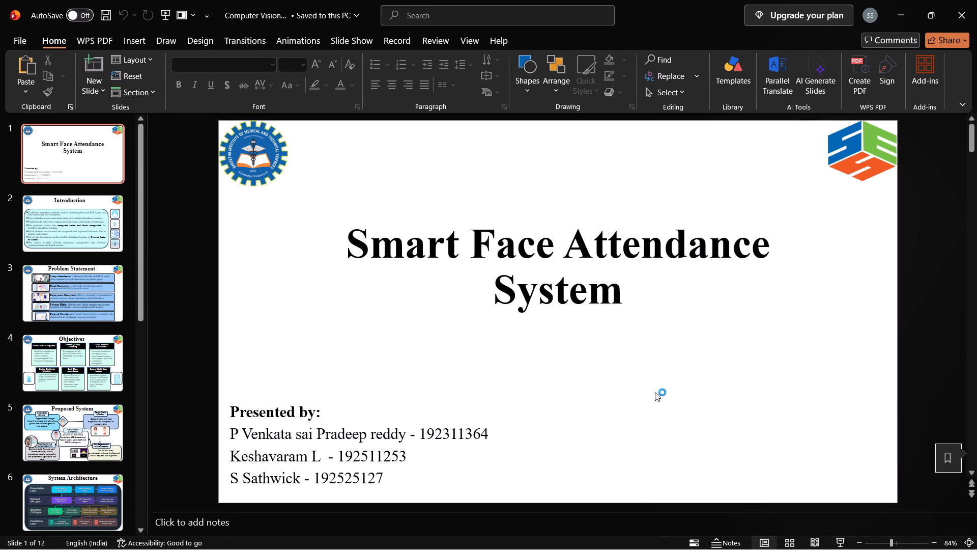
Reduce the height of the "Smart Face Attendance System" title box on slide 1 and move it slightly up.
left_click(620, 258)
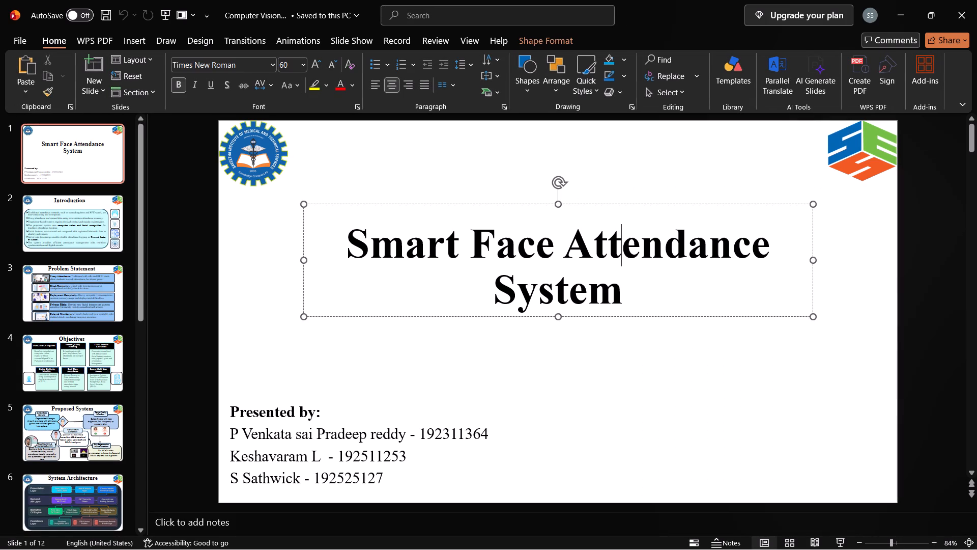
left_click_drag(560, 316, 559, 290)
left_click(623, 369)
left_click(596, 238)
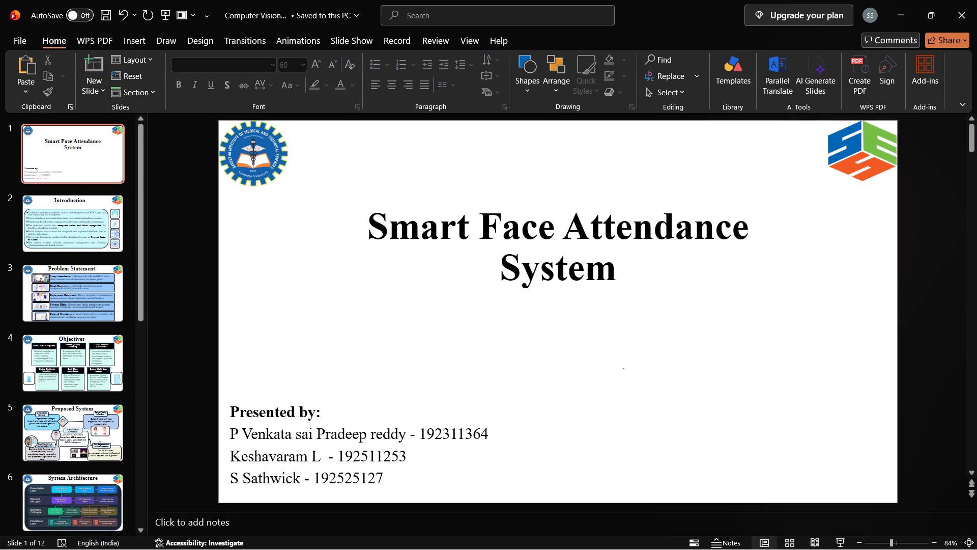
left_click_drag(596, 201, 596, 184)
Add a text box below the title on slide 1 reading "ITA0507 – Computer Vision".
double_click(589, 333)
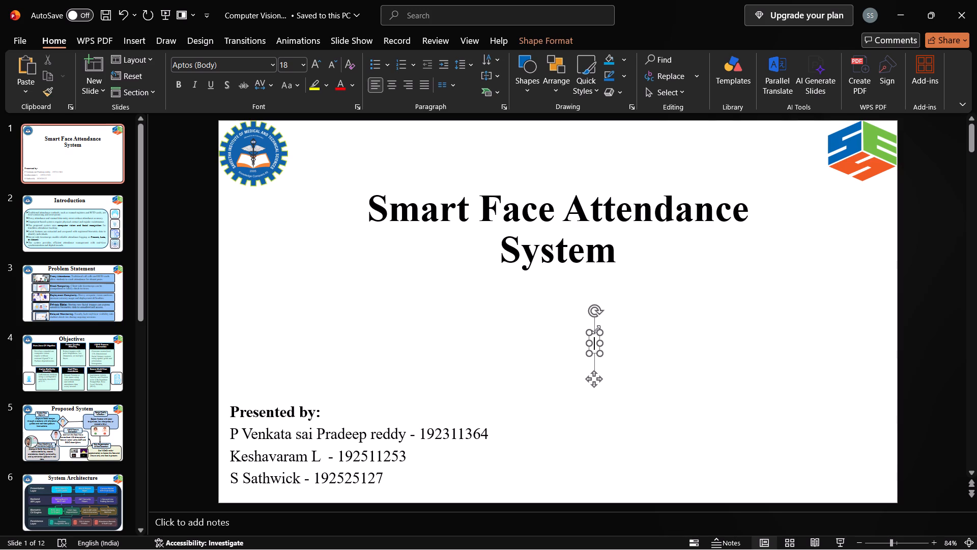
type("IT")
type("A)%)&")
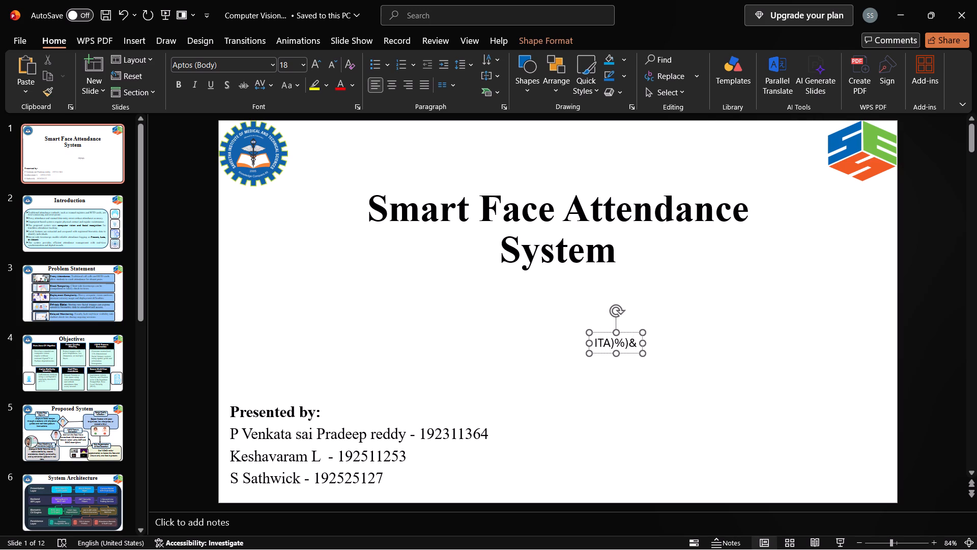
key("BackSpace")
key("BackSpace")
key("BackSpace")
key("BackSpace")
type("0507 -")
key("space")
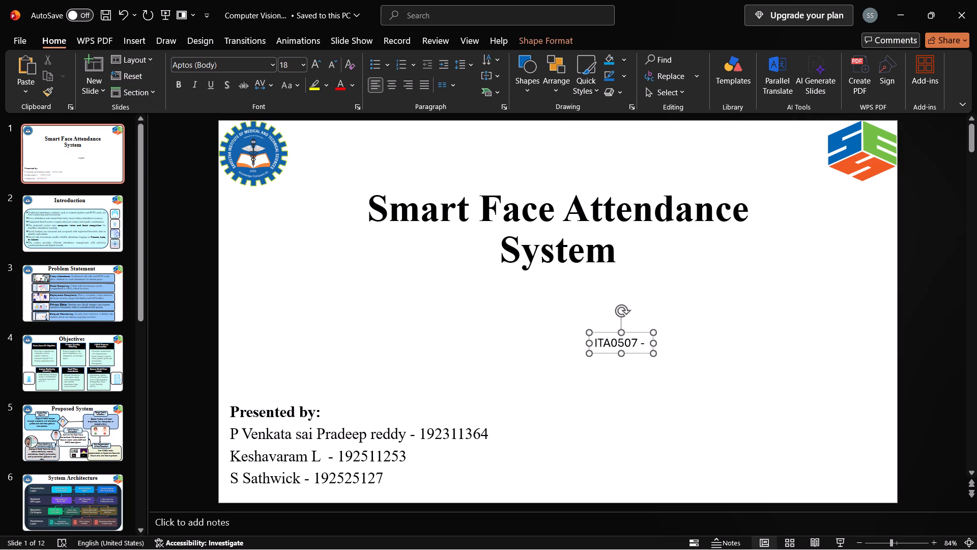
type("Computer Visia")
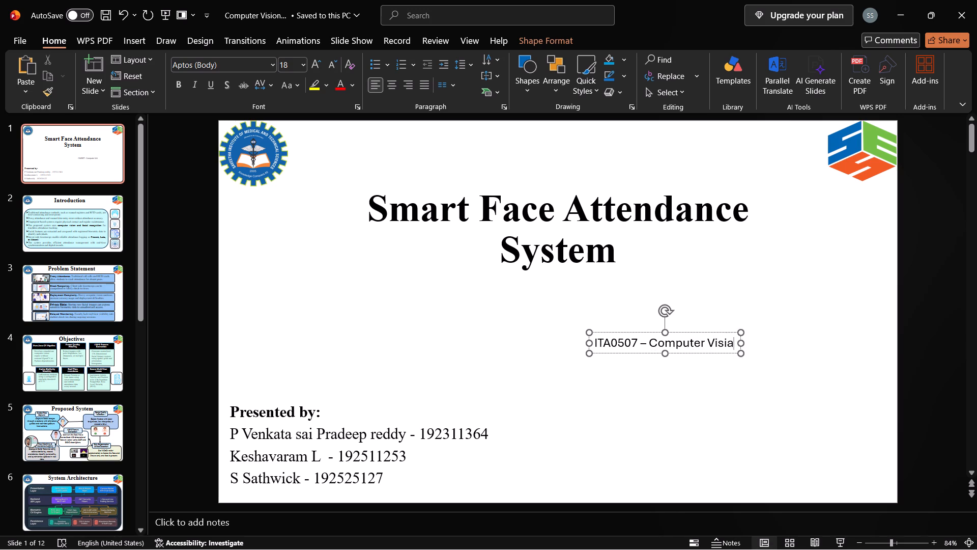
key("BackSpace")
type("on")
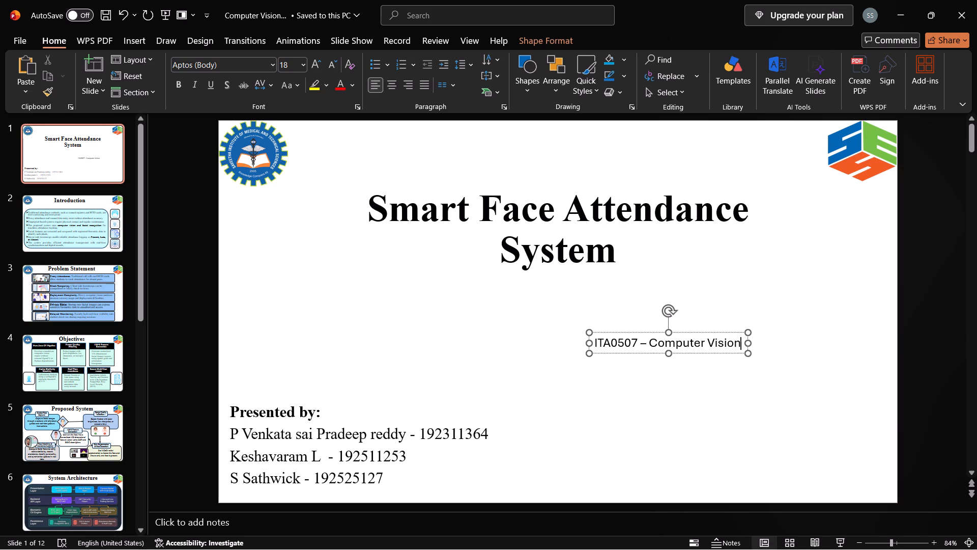
Format the "ITA0507 – Computer Vision" text in bold Times New Roman.
left_click_drag(739, 343, 614, 343)
left_click(636, 306)
type("tim")
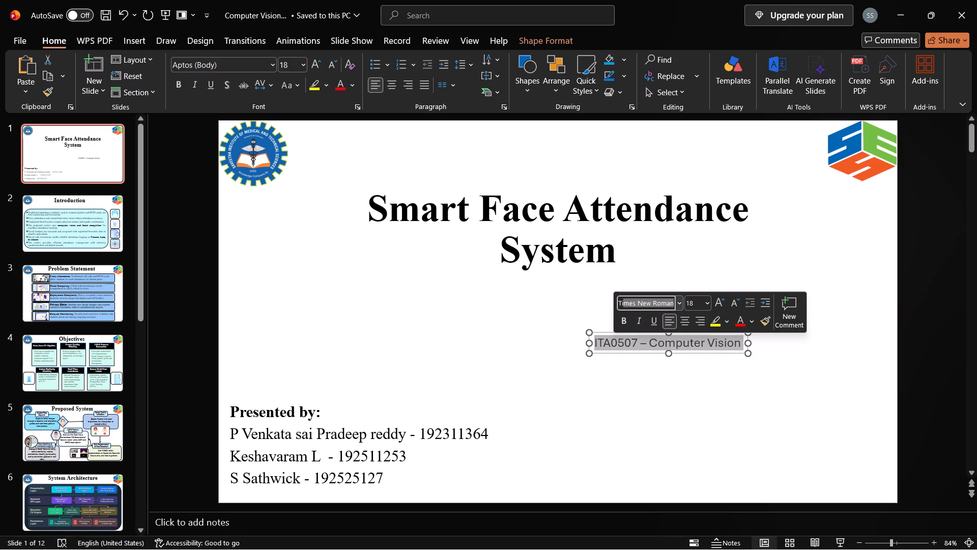
key("Return")
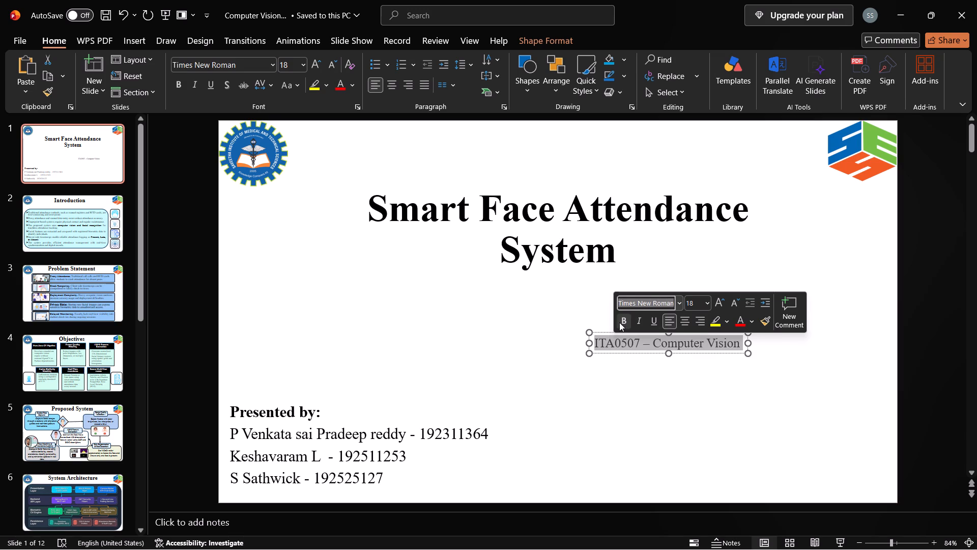
left_click(622, 321)
Widen the course text box to the left and set its text size to 30.
left_click_drag(591, 351, 521, 371)
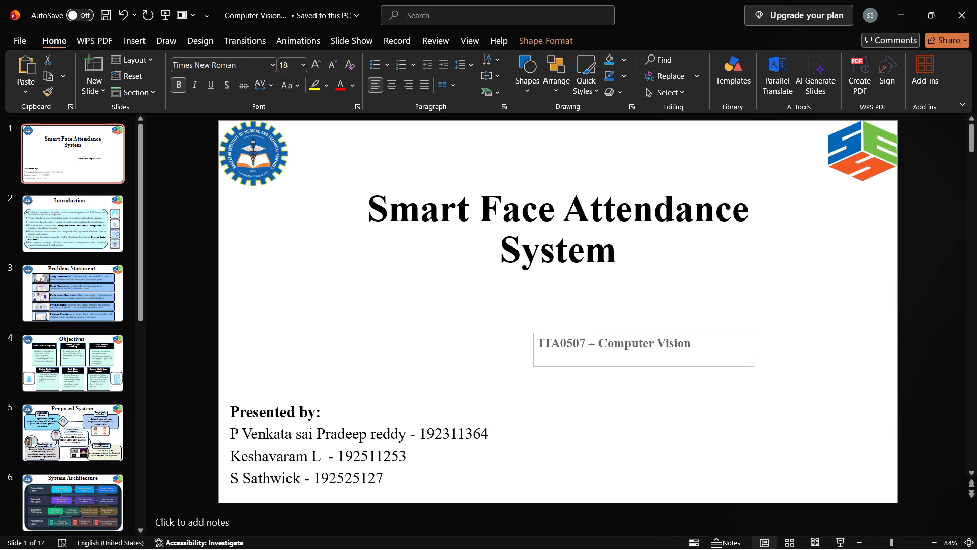
left_click_drag(521, 371, 500, 378)
left_click_drag(656, 342, 631, 342)
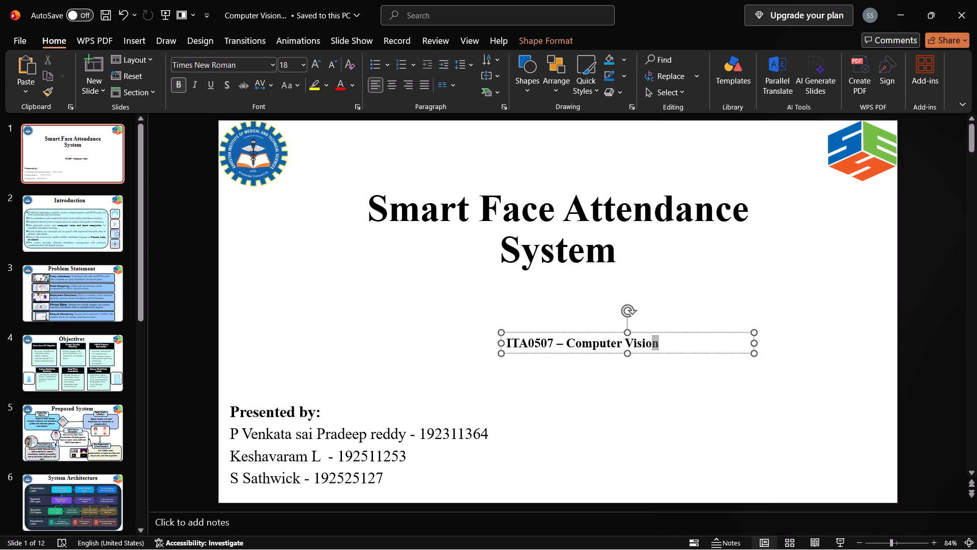
left_click_drag(631, 342, 514, 342)
left_click(596, 302)
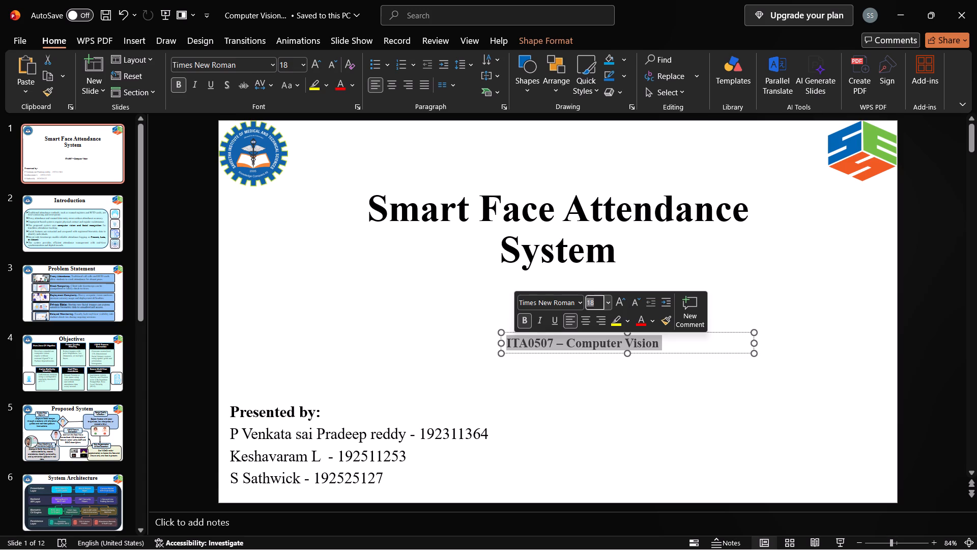
type("30")
key("Return")
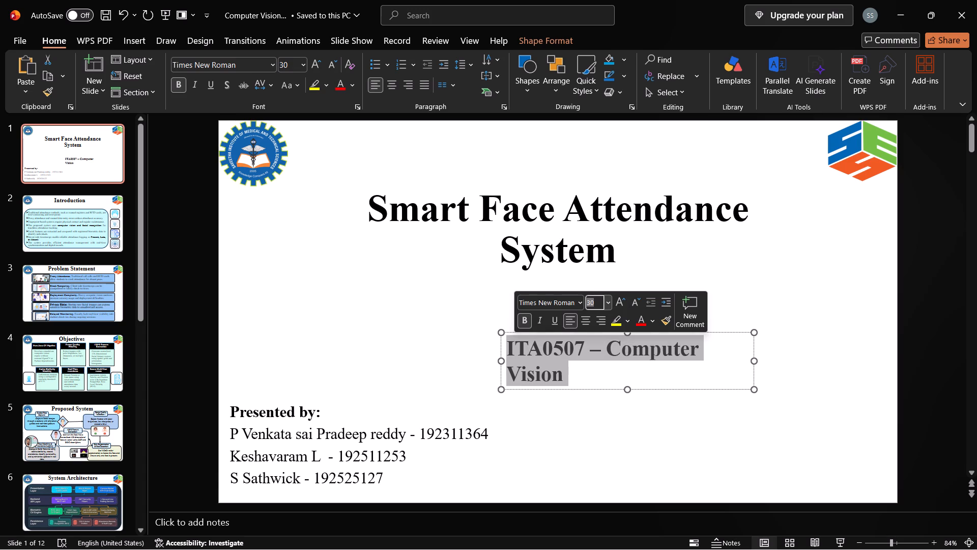
Extend the course text box's left edge and trim its right edge so the text fits closely on one line.
left_click_drag(503, 364, 445, 361)
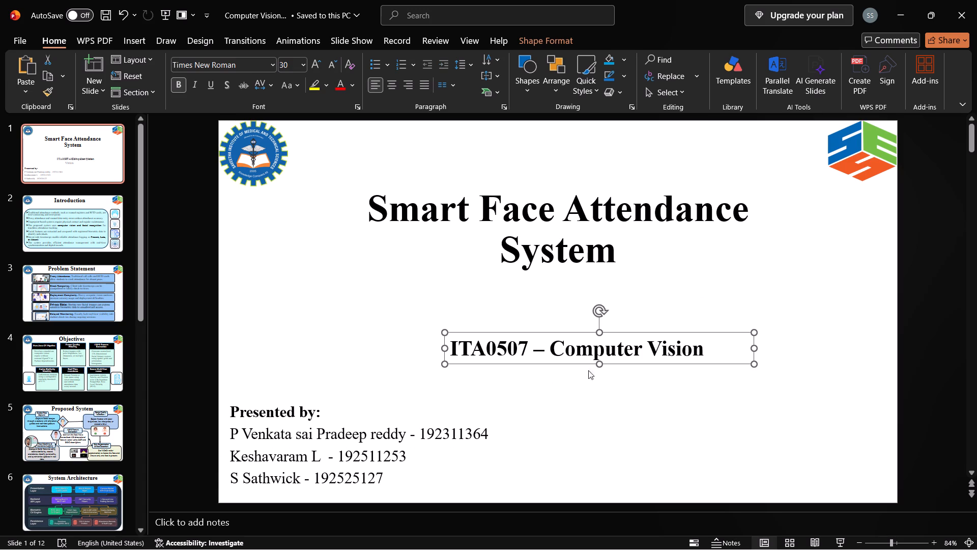
left_click_drag(751, 347, 711, 350)
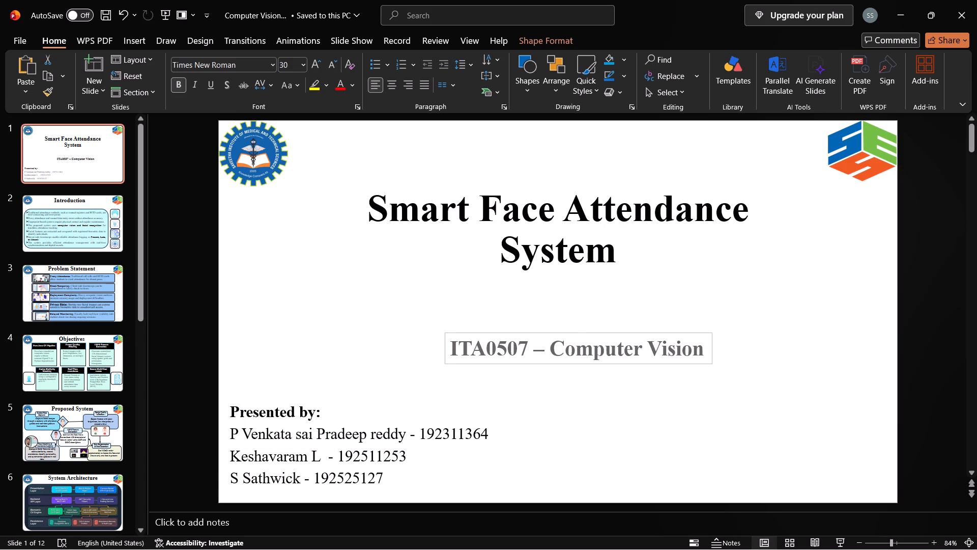
left_click_drag(711, 350, 710, 351)
Move the course text box up beneath the title, centred horizontally on the slide with a small gap below "System".
left_click_drag(687, 332, 665, 274)
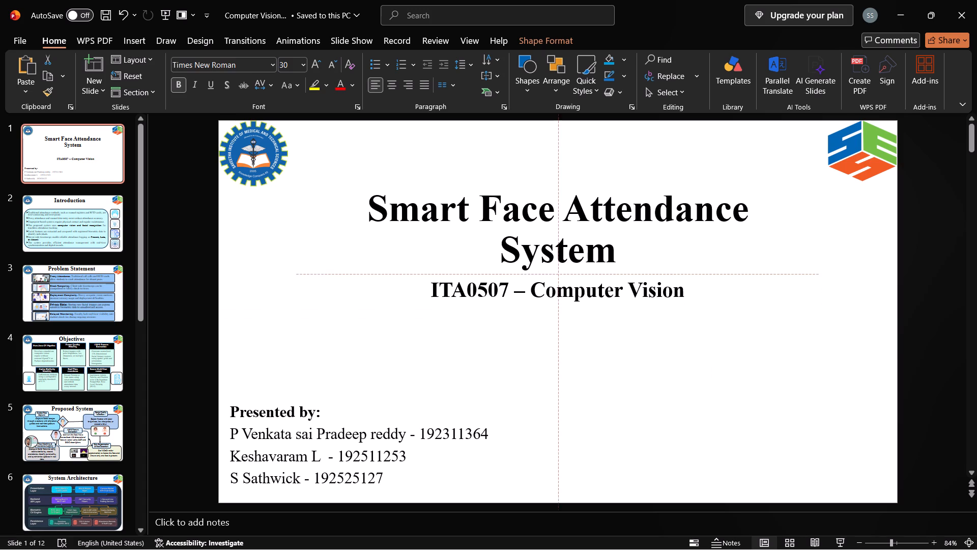
left_click_drag(665, 274, 666, 280)
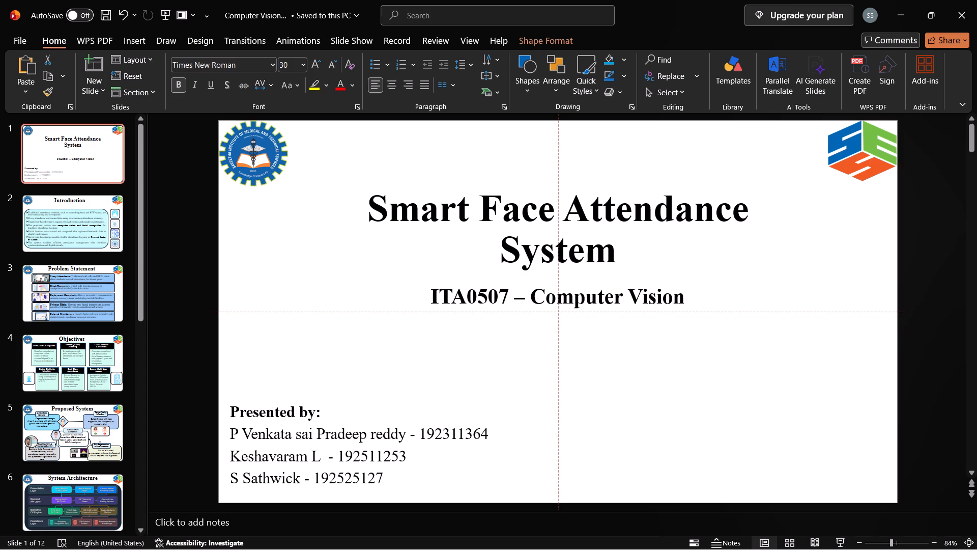
left_click_drag(666, 280, 666, 290)
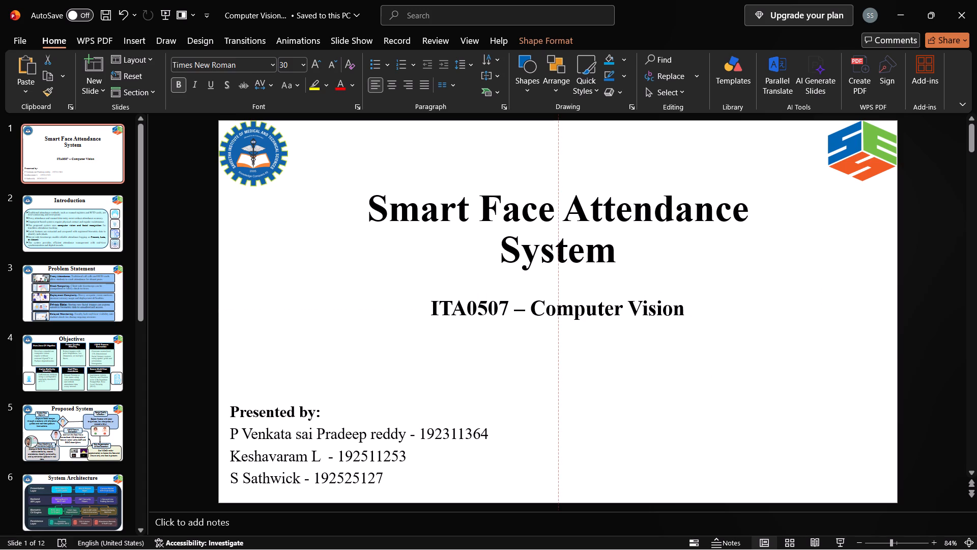
left_click_drag(666, 290, 666, 290)
left_click(675, 338)
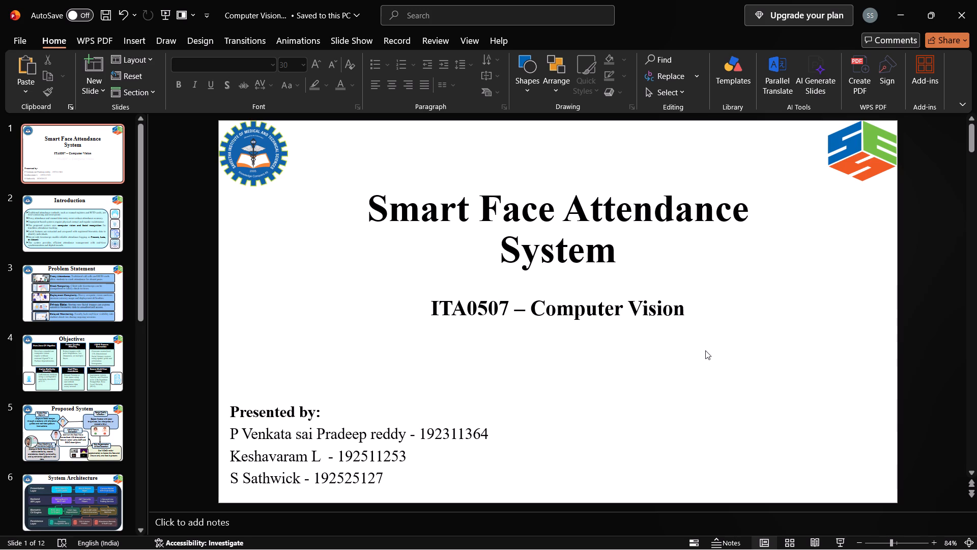
Review the Introduction and Problem Statement slides and look through the thumbnails of the remaining slides.
left_click(90, 213)
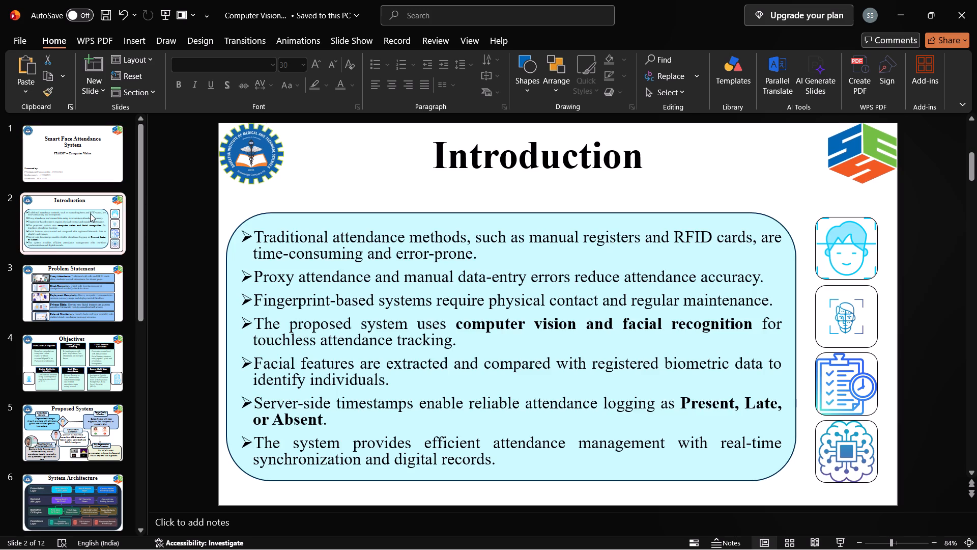
left_click(96, 297)
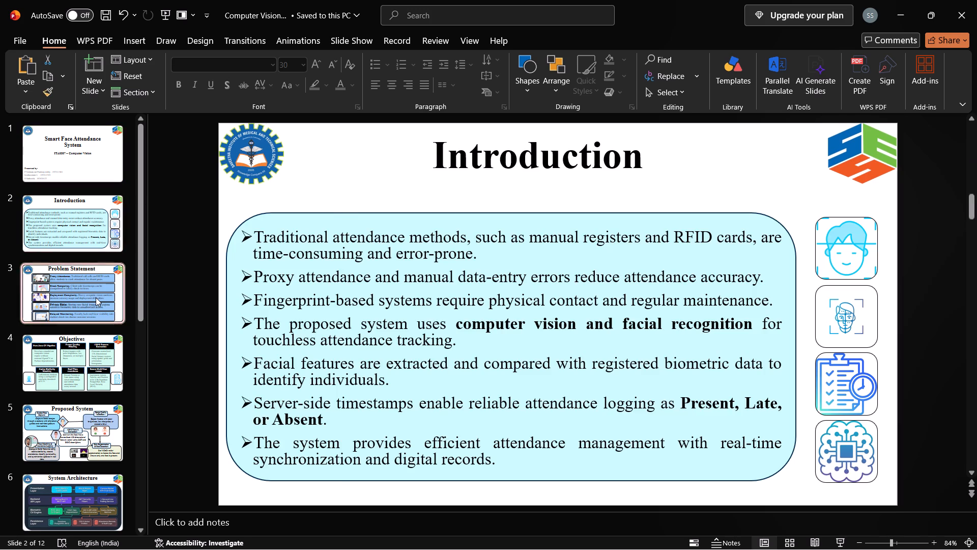
scroll(95, 337, "down", 8)
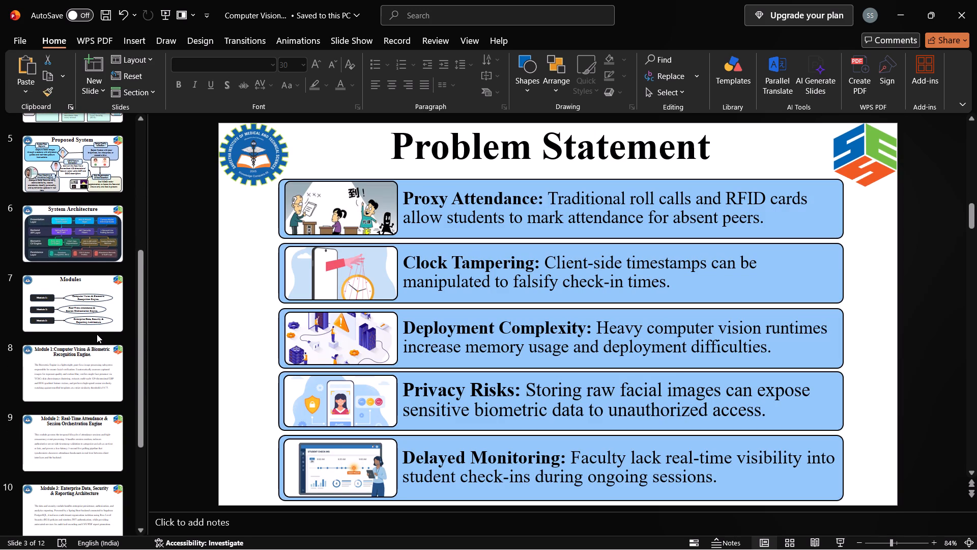
scroll(97, 334, "up", 3)
scroll(97, 334, "down", 4)
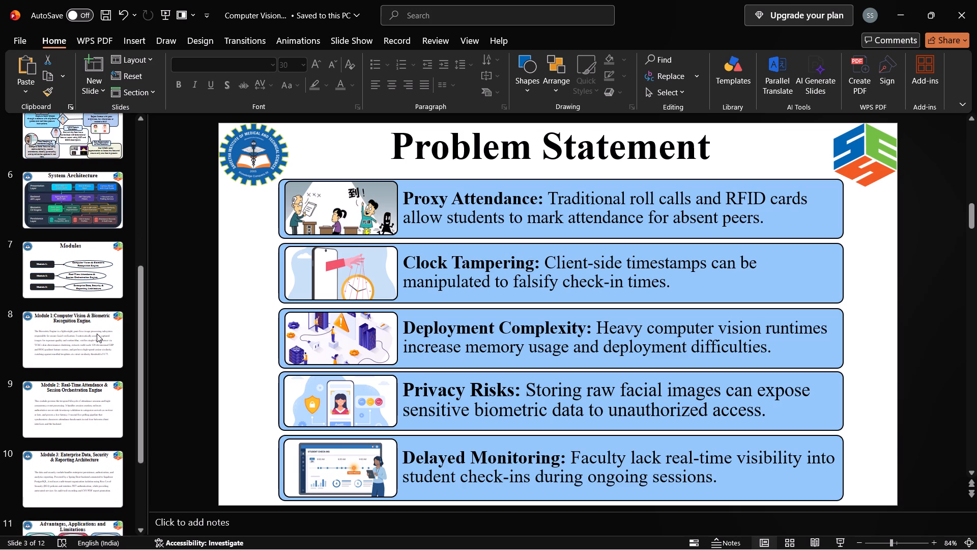
scroll(97, 334, "down", 4)
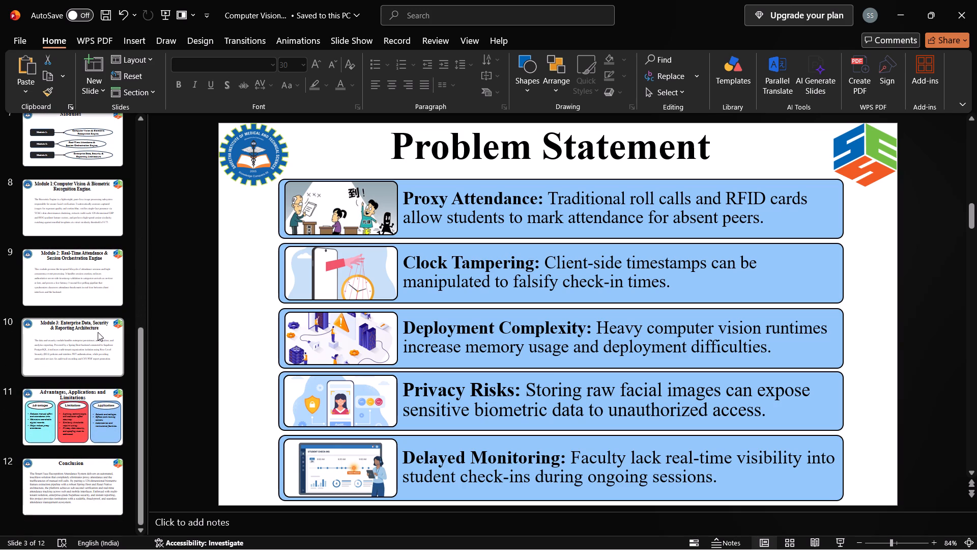
scroll(98, 332, "up", 14)
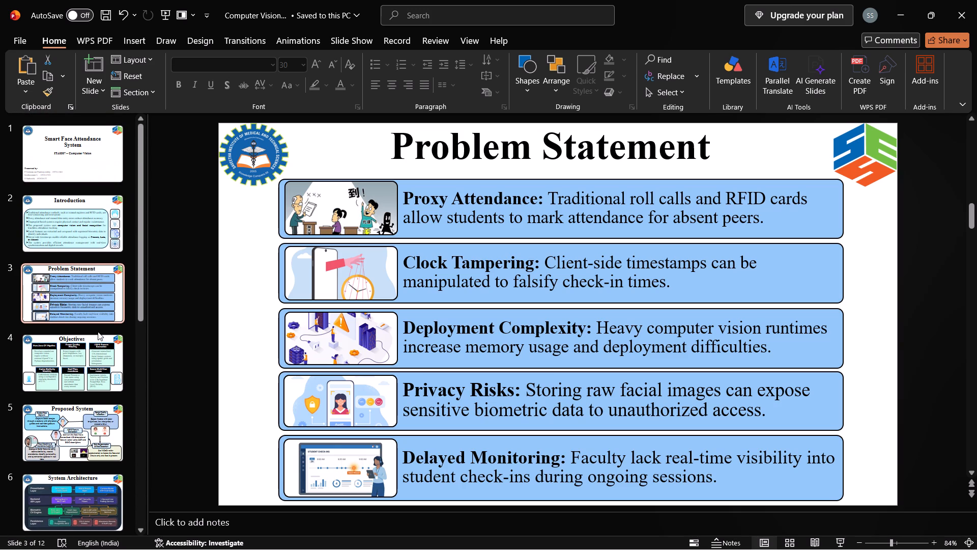
scroll(84, 291, "down", 2)
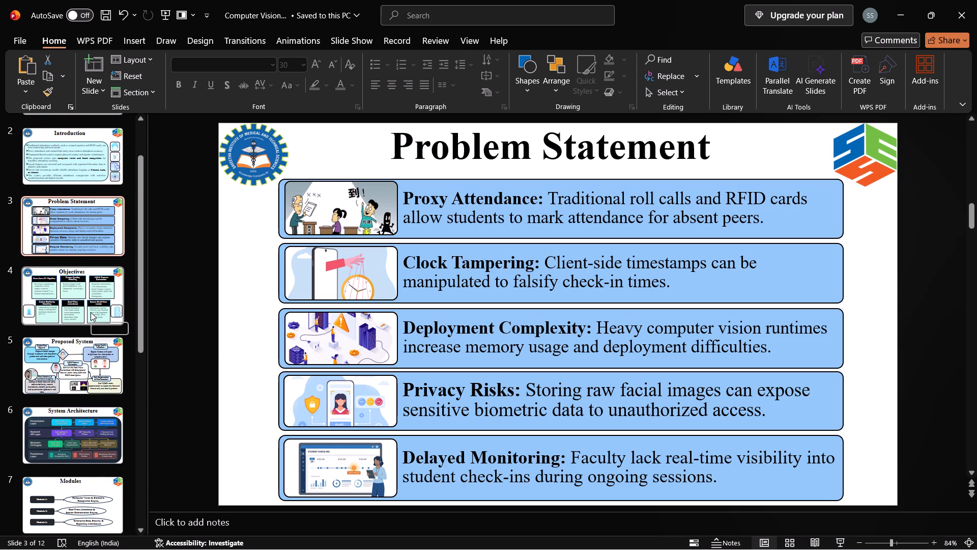
scroll(85, 356, "down", 3)
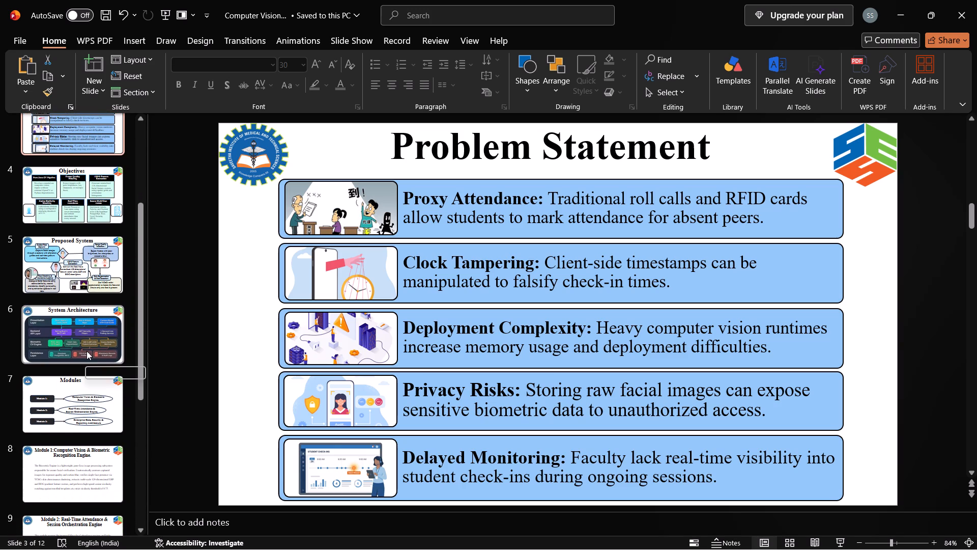
scroll(73, 278, "up", 6)
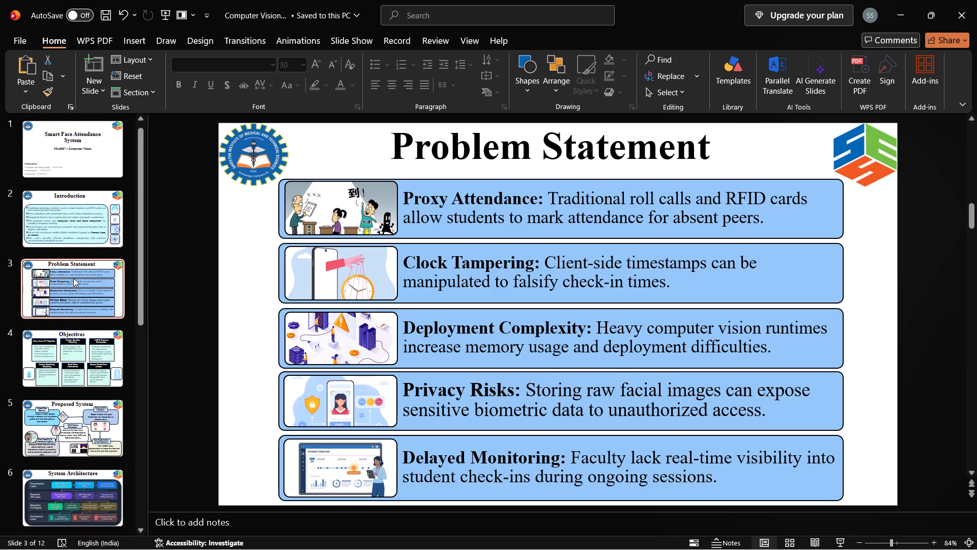
scroll(73, 278, "up", 4)
scroll(73, 278, "down", 5)
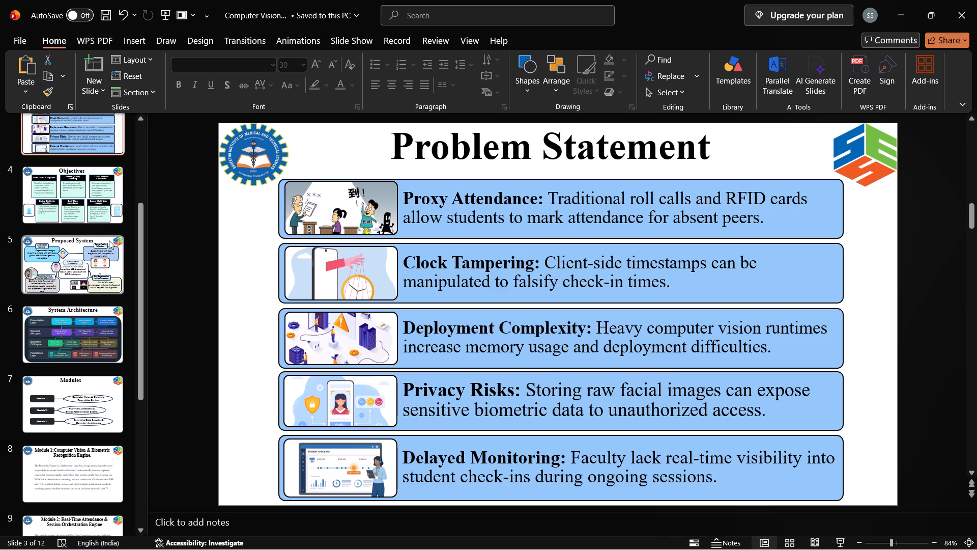
Switch to the COMPUTER VISION folder in File Explorer.
key("alt+Tab")
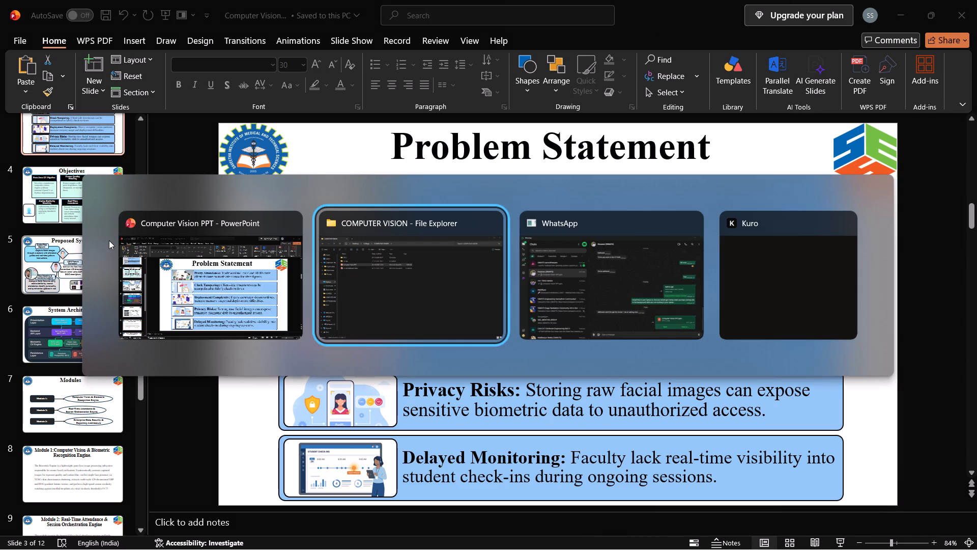
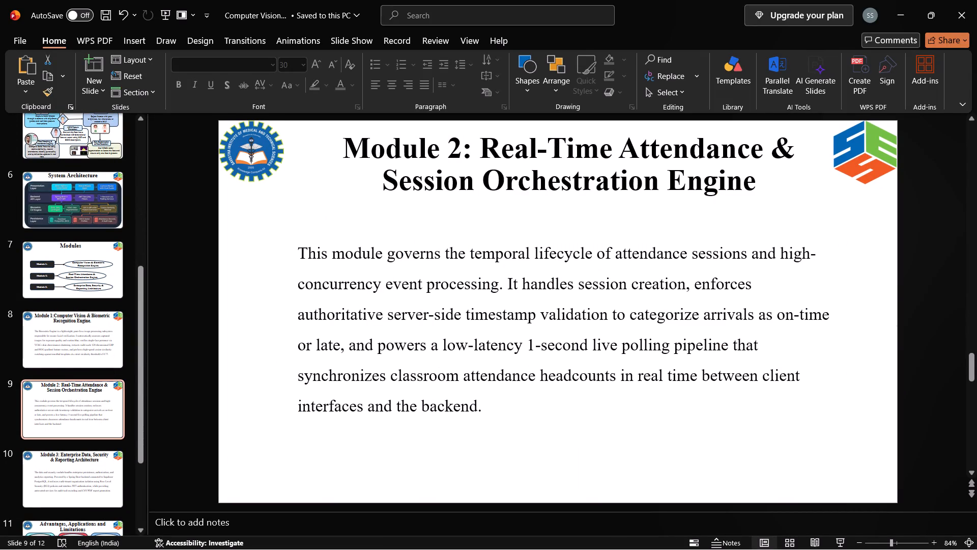
Review the Advantages, Applications and Limitations slide, the title slide, and the Introduction and Problem Statement slides.
scroll(123, 351, "down", 8)
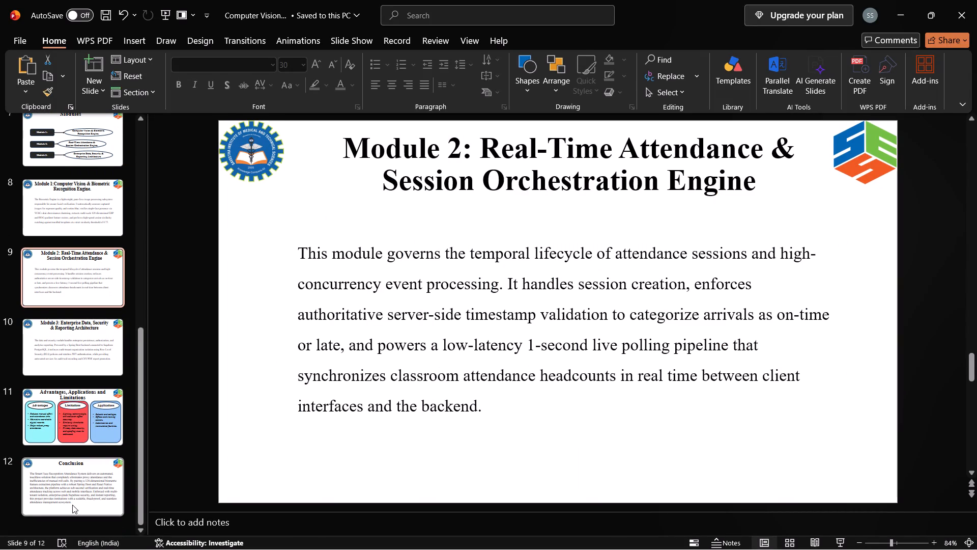
left_click(79, 410)
scroll(87, 393, "up", 17)
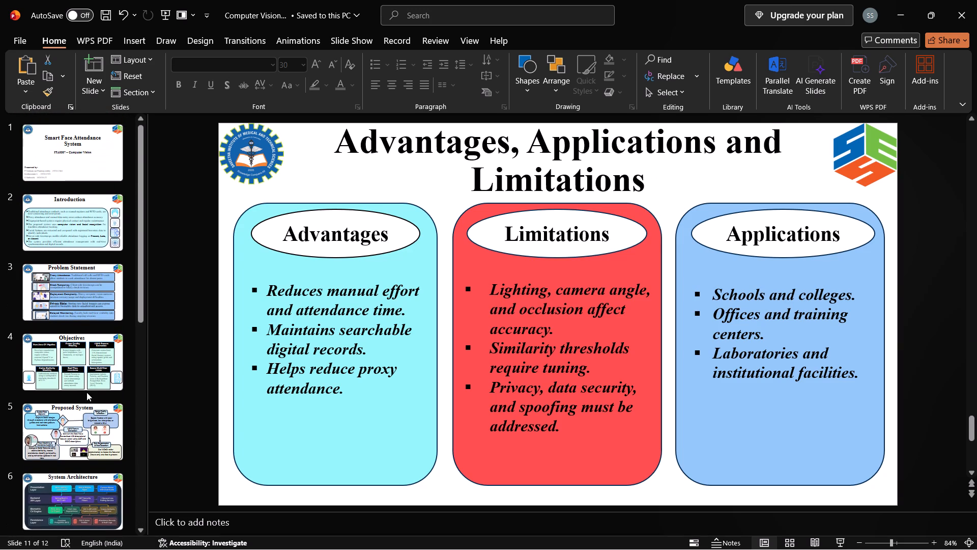
scroll(87, 392, "up", 4)
left_click(67, 135)
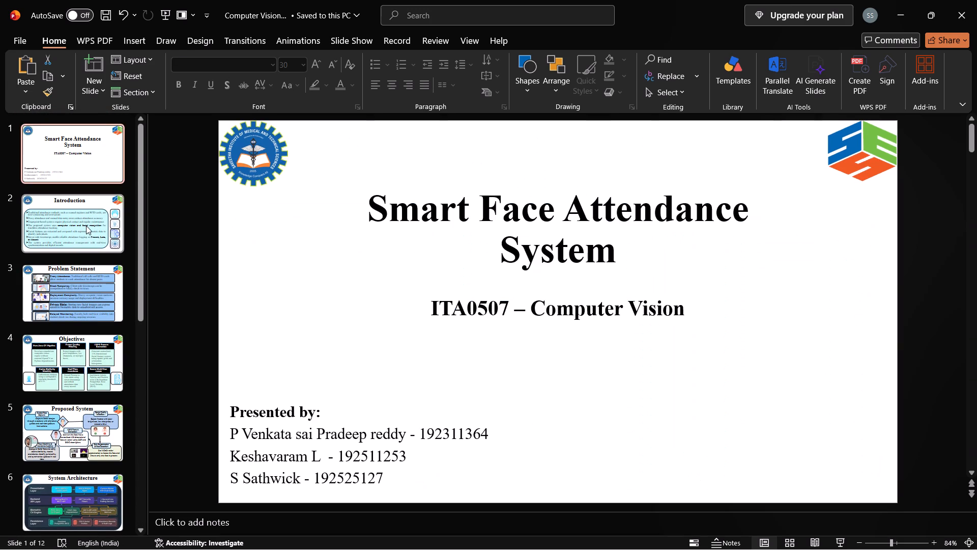
left_click(86, 226)
scroll(86, 226, "down", 2)
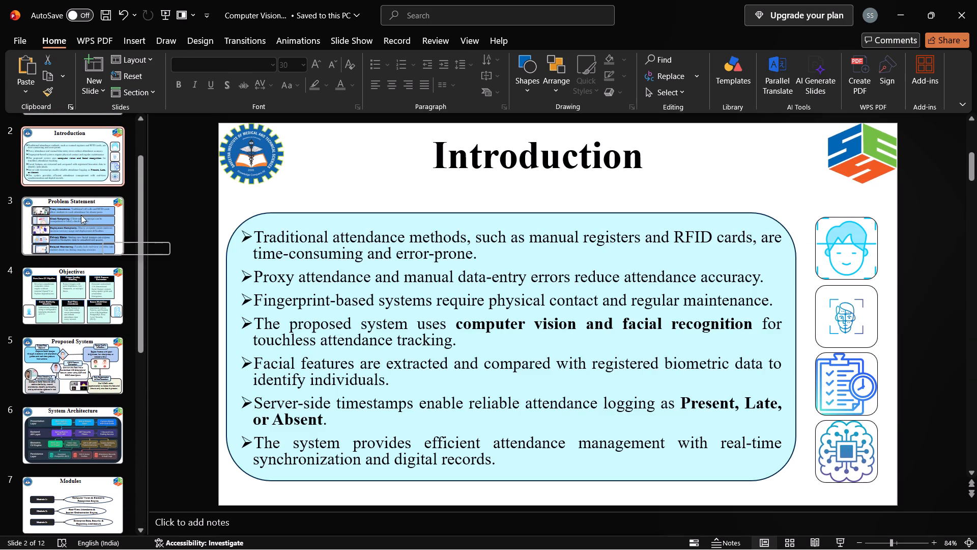
left_click(77, 216)
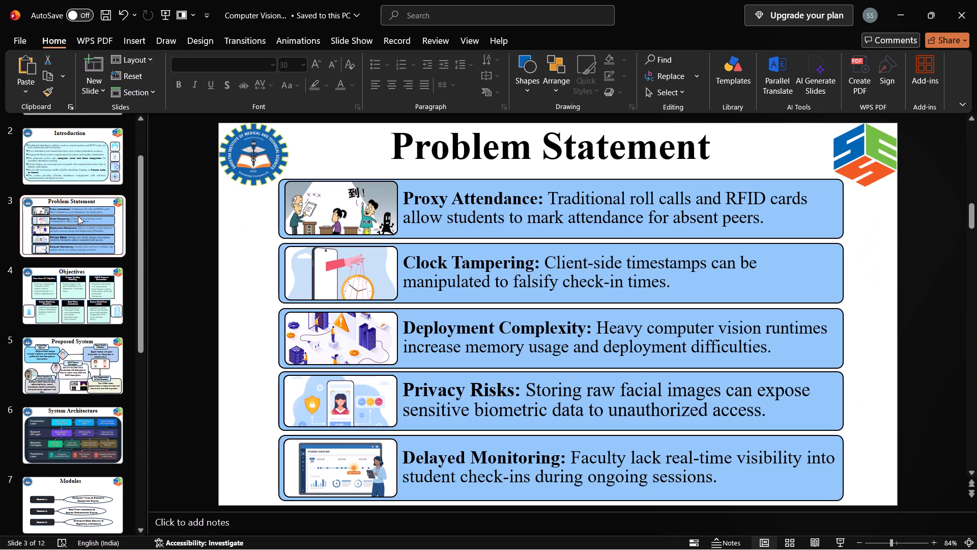
Switch to the COMPUTER VISION folder in File Explorer and try to rename the Computer Vision PPT file as Team 1 through its properties.
key("alt+Tab")
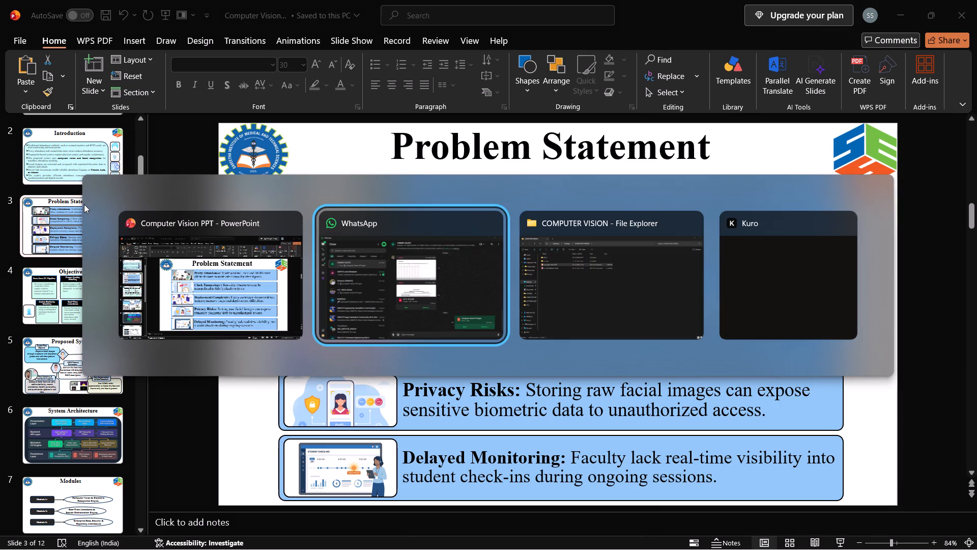
key("alt+Tab")
right_click(195, 153)
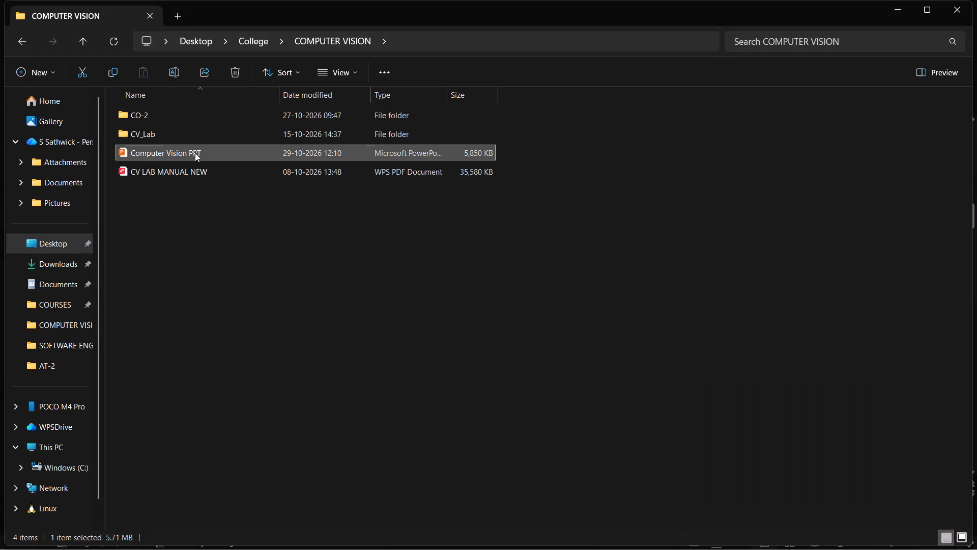
left_click(266, 365)
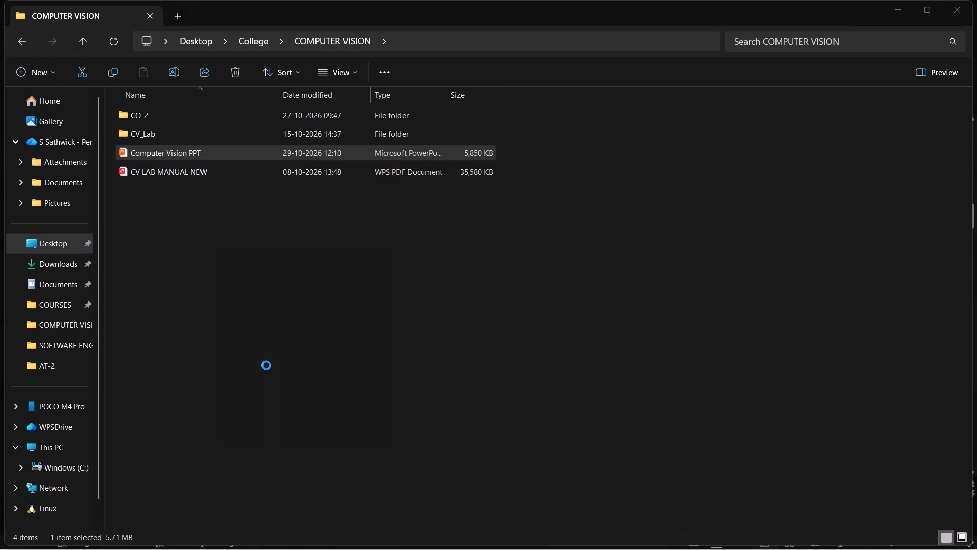
left_click_drag(357, 205, 253, 209)
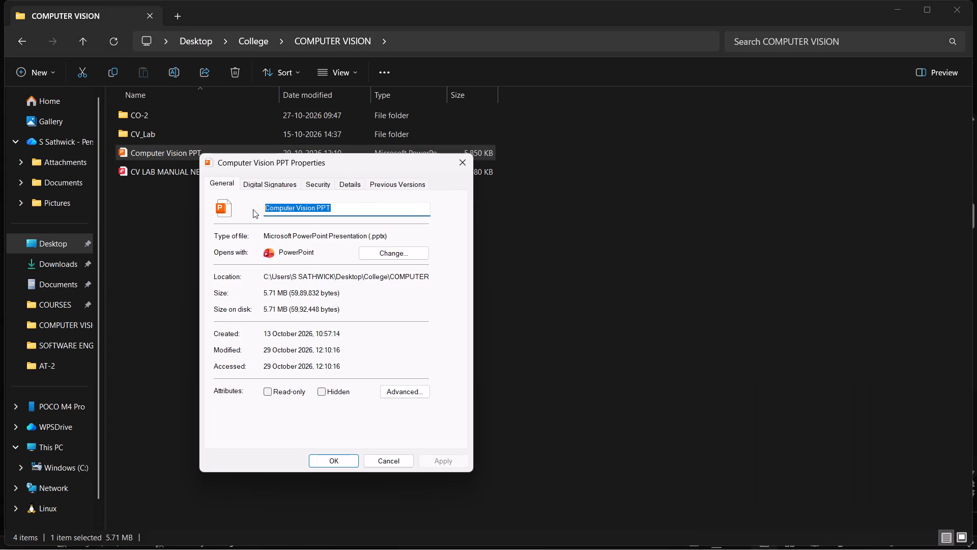
key("BackSpace")
type("Team 1")
key("Return")
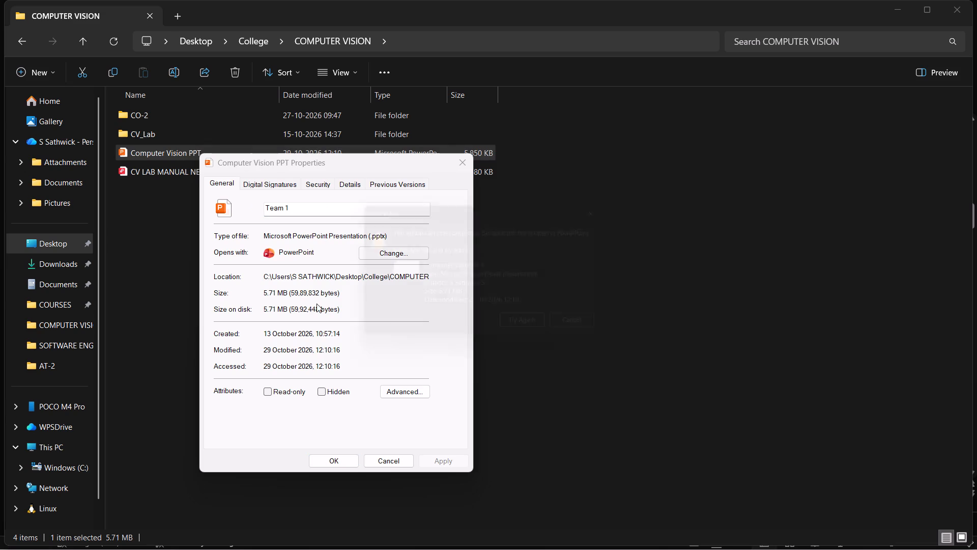
Switch back to PowerPoint and close the presentation, saving its changes in the COMPUTER VISION folder.
key("alt+Tab")
key("alt+Tab")
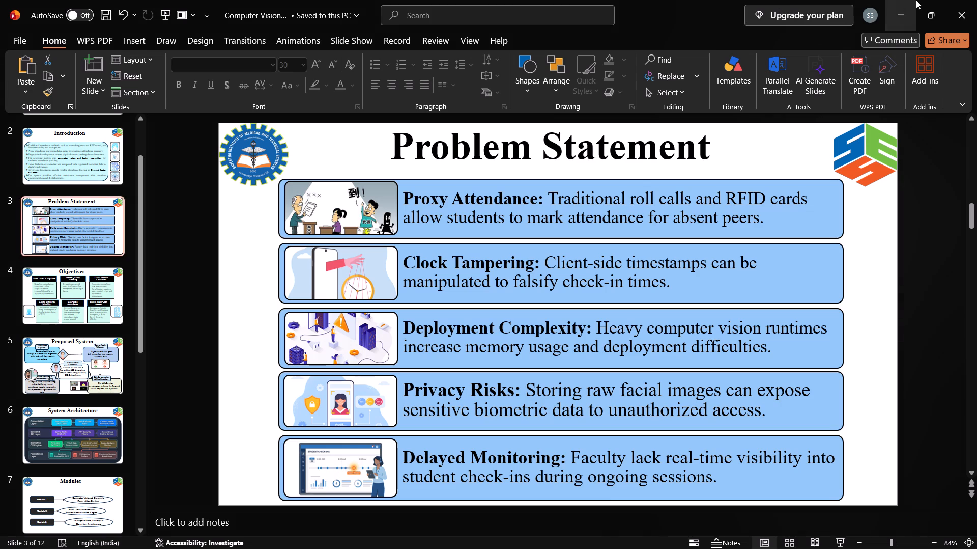
left_click(957, 0)
left_click(488, 375)
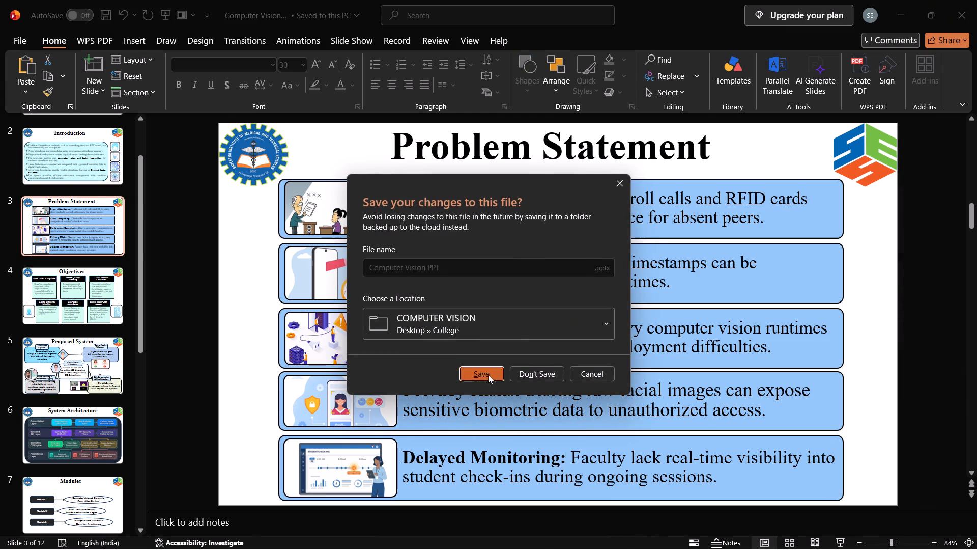
Retry the pending rename of the presentation file as Team 1.
left_click(547, 334)
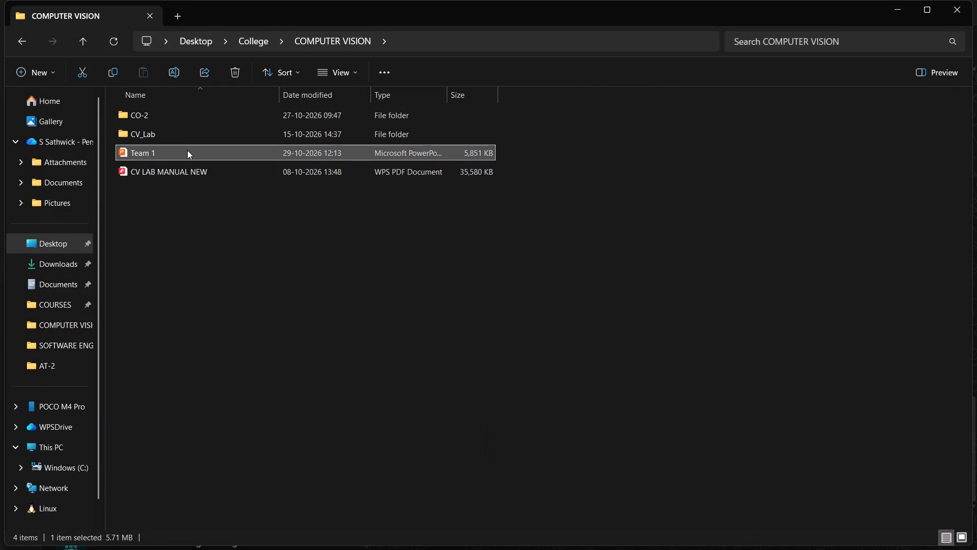
left_click(149, 249)
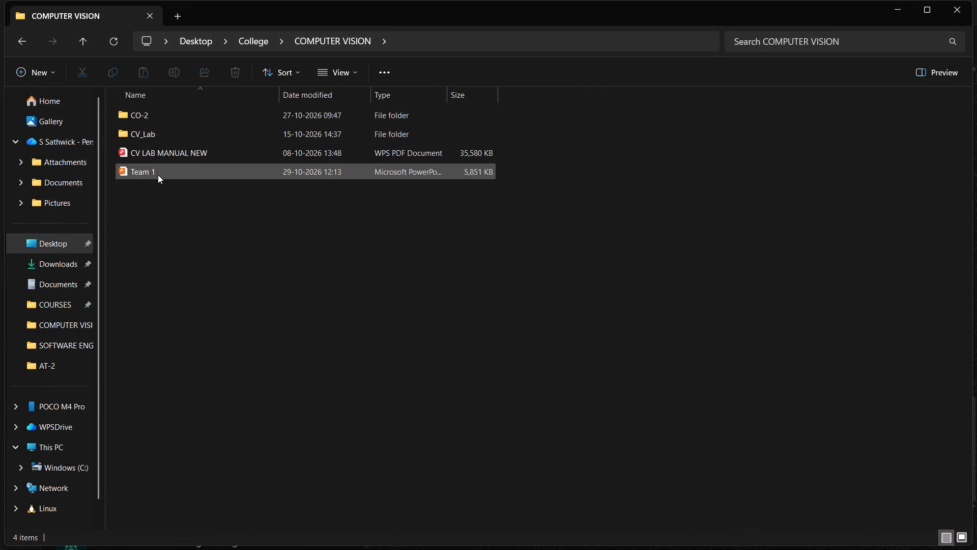
Carry the Team 1 presentation file from the COMPUTER VISION folder over to WhatsApp to share it in the open chat.
left_click_drag(158, 174, 296, 218)
left_click(341, 168)
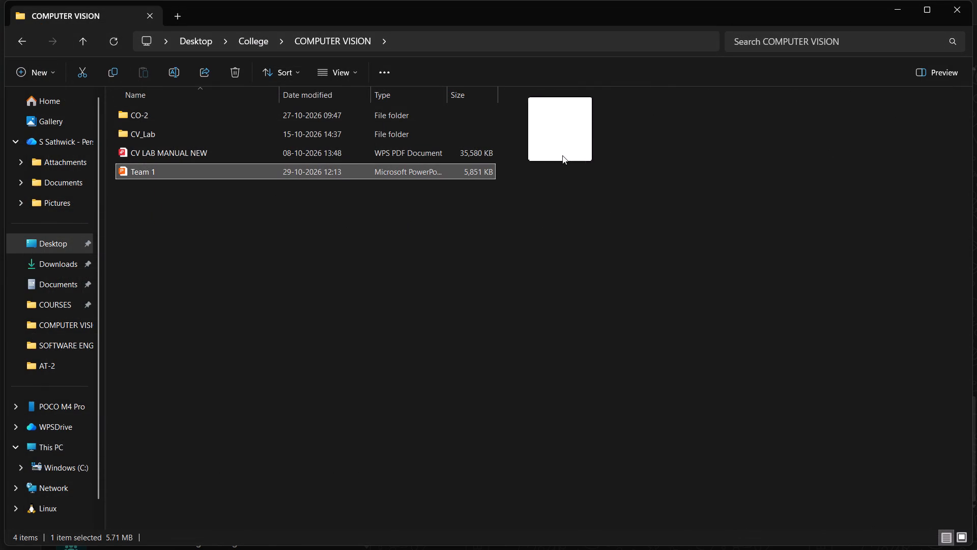
key("alt+Tab")
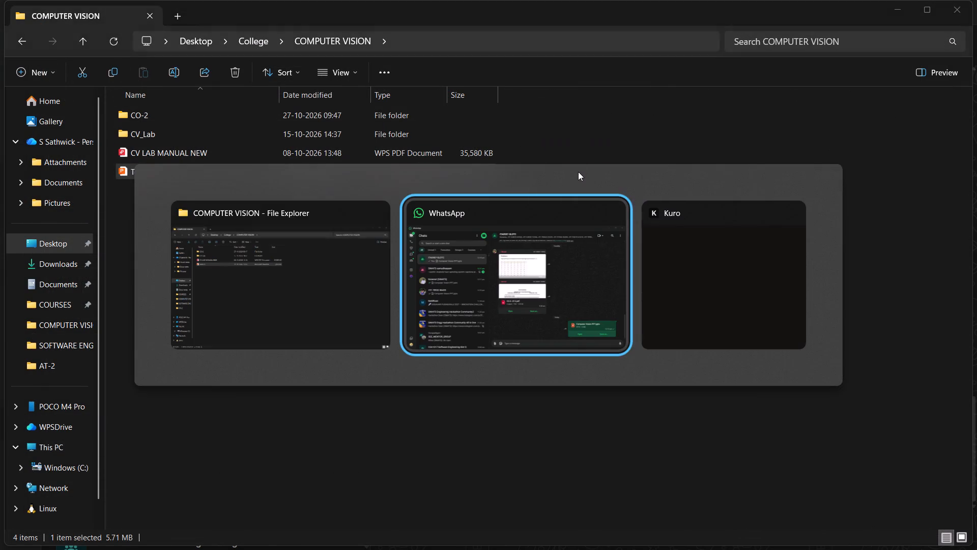
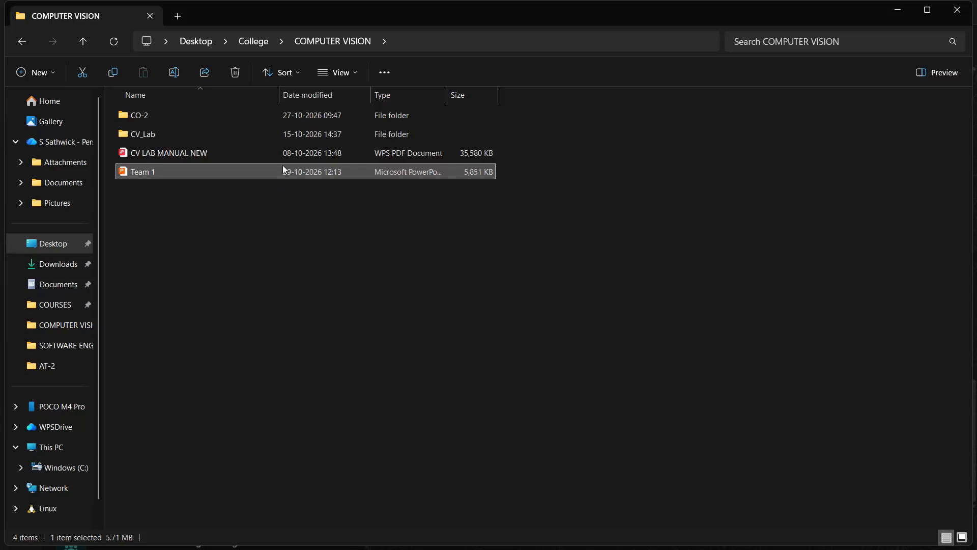
Open the Team 1 presentation from the COMPUTER VISION folder.
double_click(283, 175)
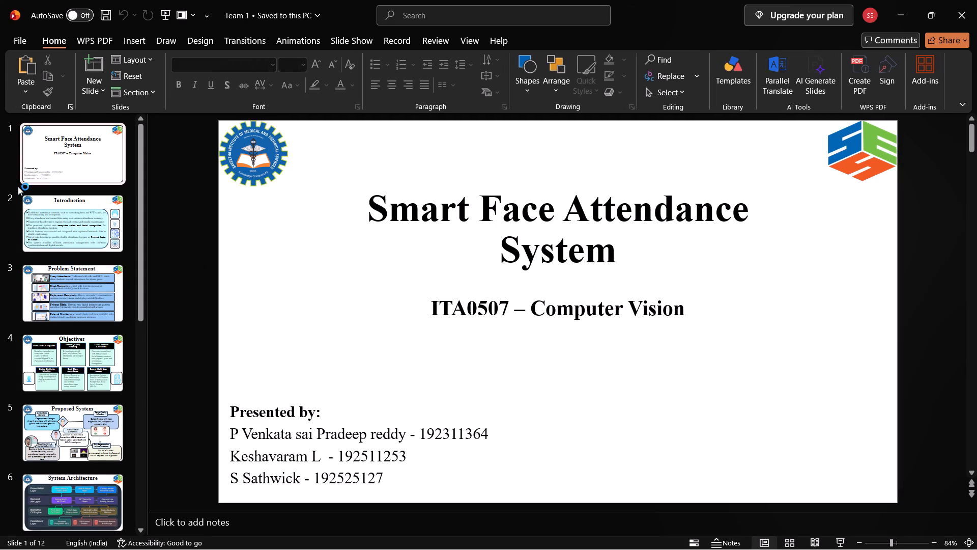
Check the slides from Problem Statement through Objectives and System Architecture to Modules.
left_click(111, 313)
scroll(111, 313, "down", 3)
left_click(90, 260)
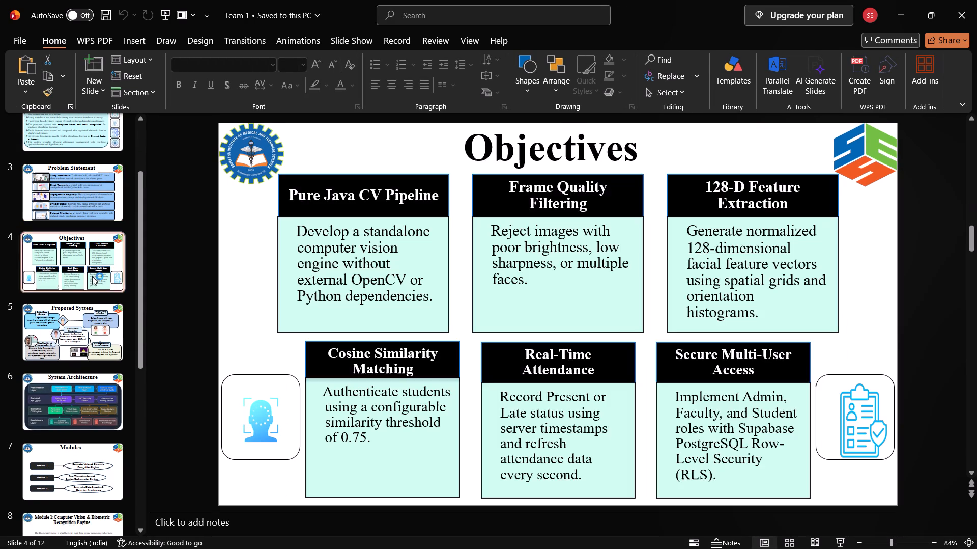
left_click(106, 328)
scroll(106, 328, "down", 4)
left_click(93, 281)
left_click(82, 321)
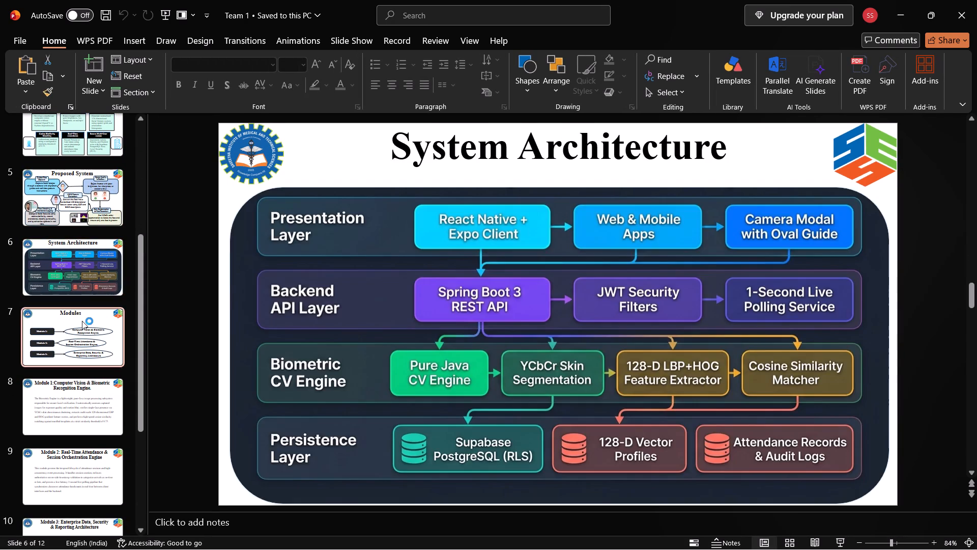
scroll(105, 378, "down", 2)
scroll(109, 348, "up", 3)
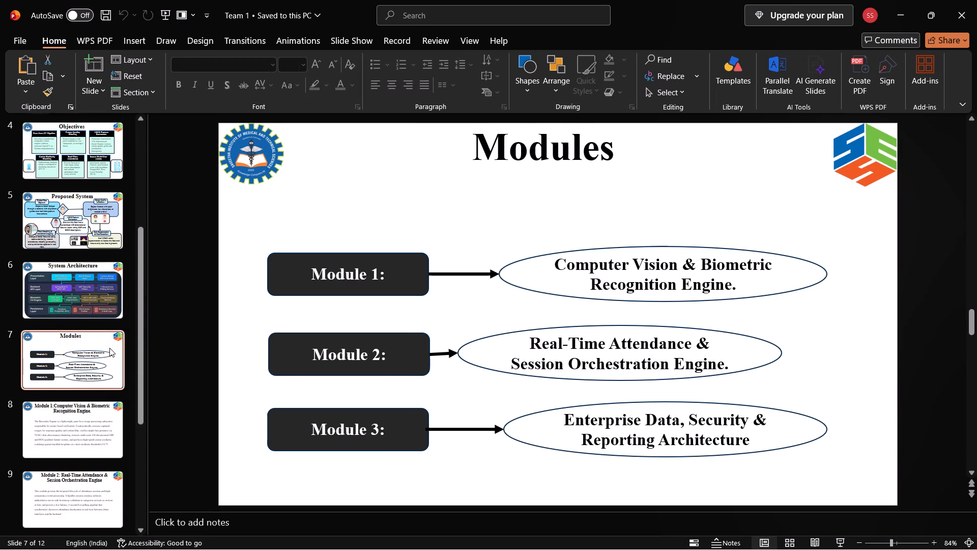
scroll(117, 340, "up", 6)
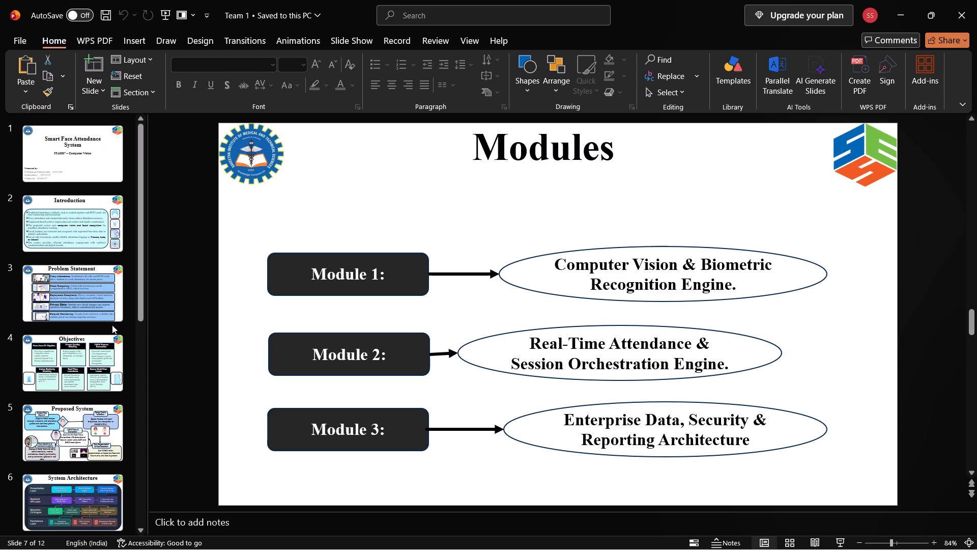
View the Problem Statement slide and skim the thumbnails of the whole deck through to the Conclusion.
left_click(89, 280)
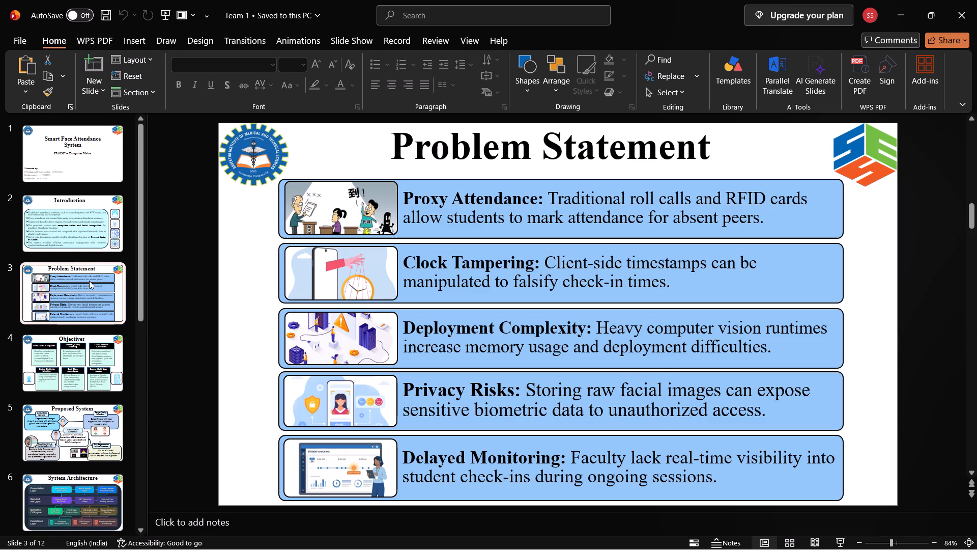
scroll(111, 340, "down", 5)
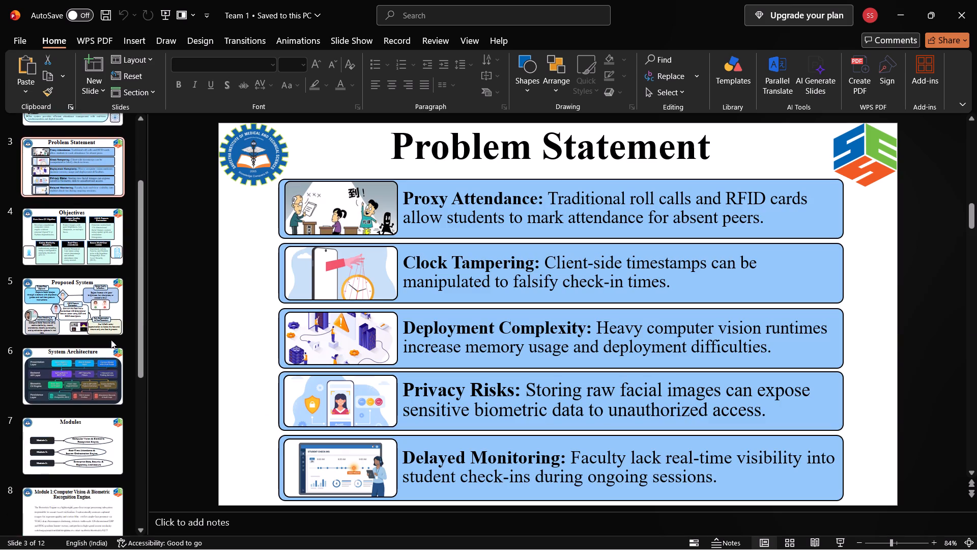
scroll(111, 340, "down", 15)
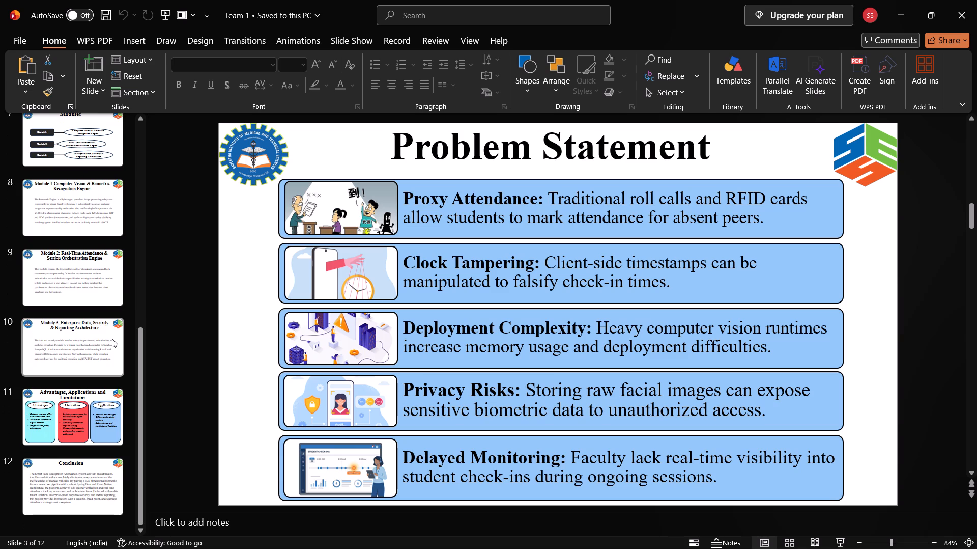
scroll(112, 339, "up", 11)
scroll(112, 339, "down", 3)
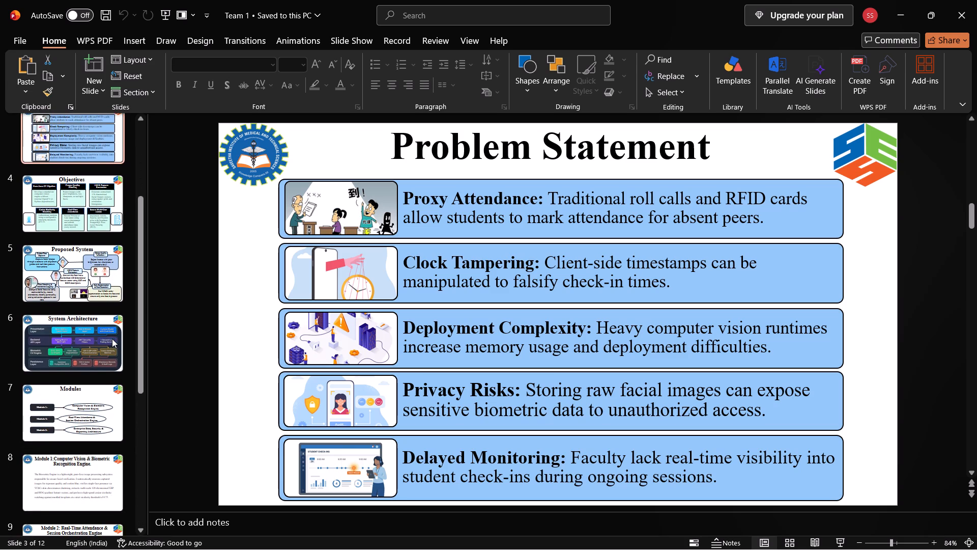
scroll(112, 339, "up", 6)
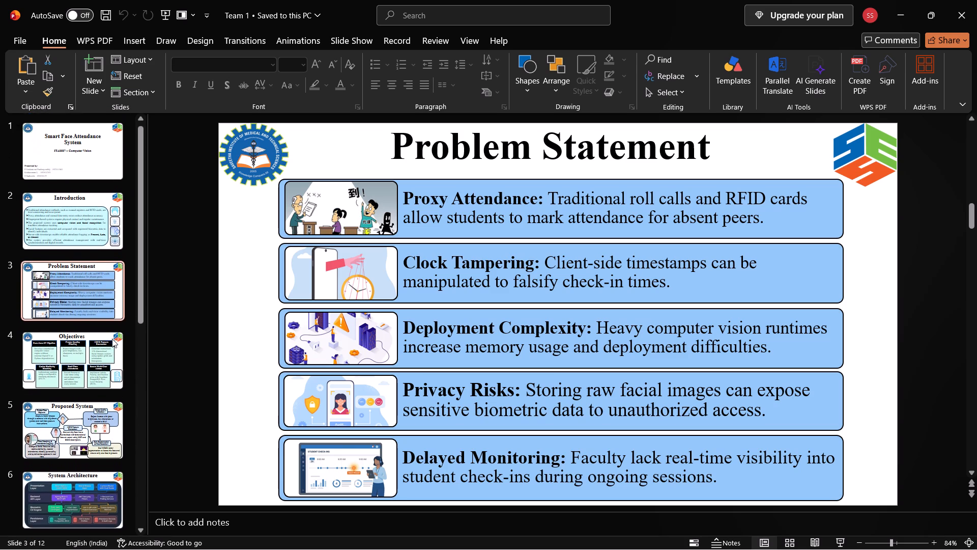
scroll(112, 339, "down", 5)
scroll(97, 295, "down", 3)
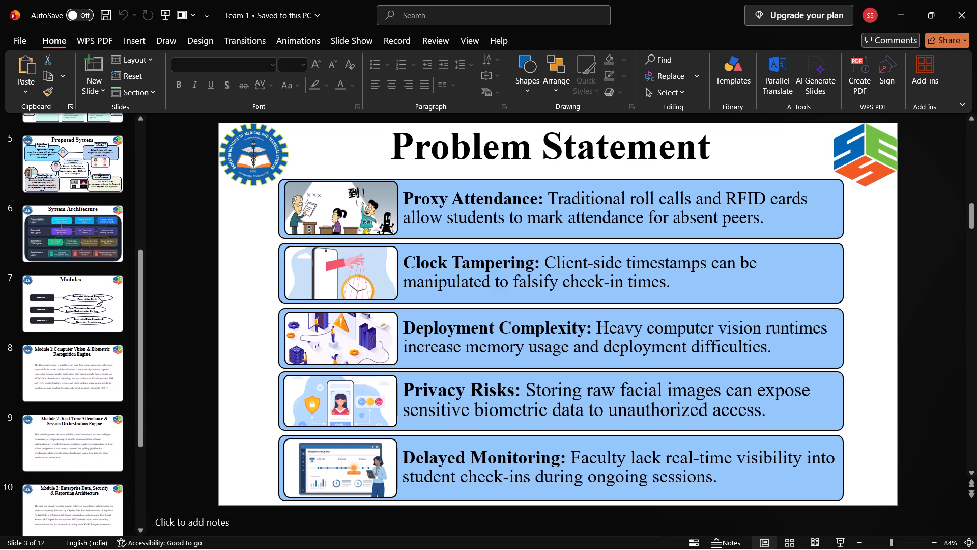
scroll(97, 296, "down", 7)
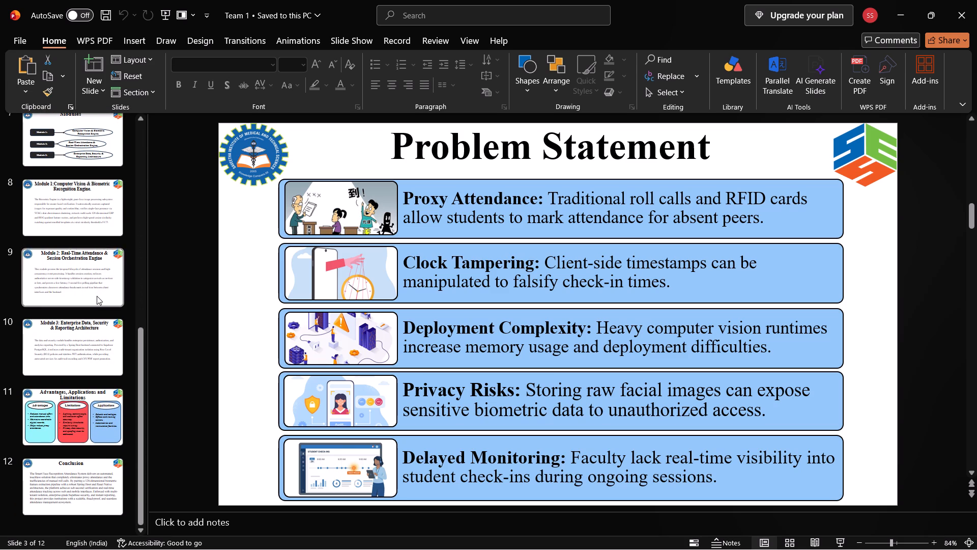
scroll(92, 335, "down", 6)
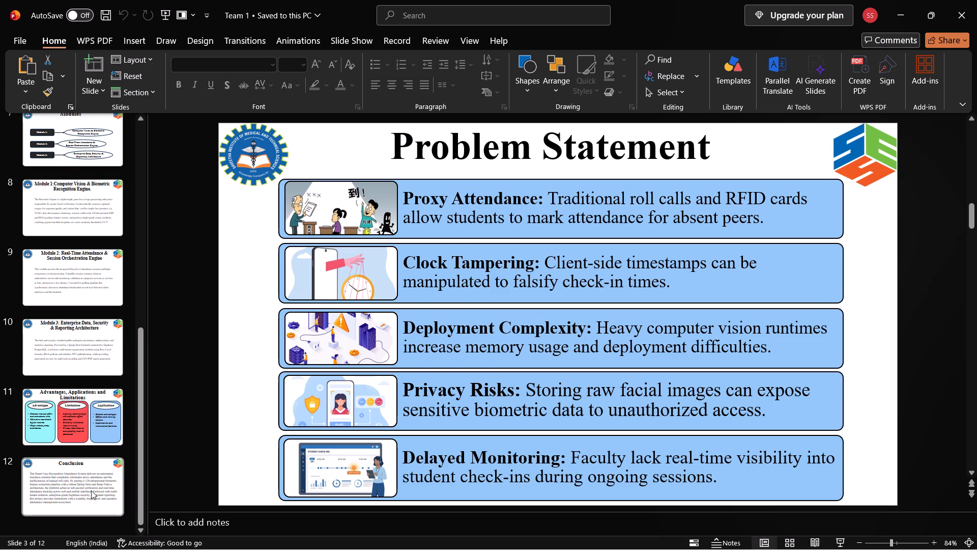
Review the Conclusion slide and the Advantages, Applications and Limitations slide, and read the Module 3, Module 2 and Module 1 slides.
left_click(90, 490)
left_click(86, 427)
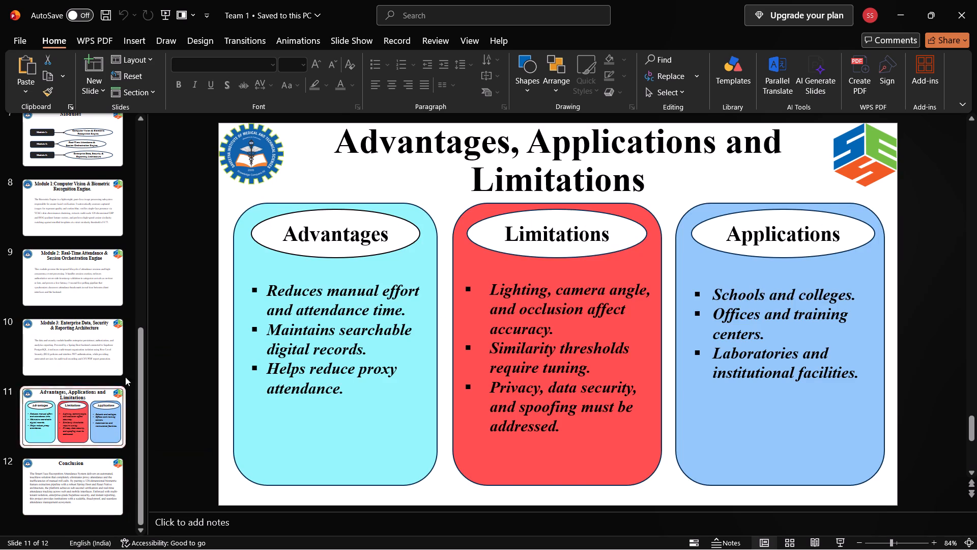
left_click(101, 348)
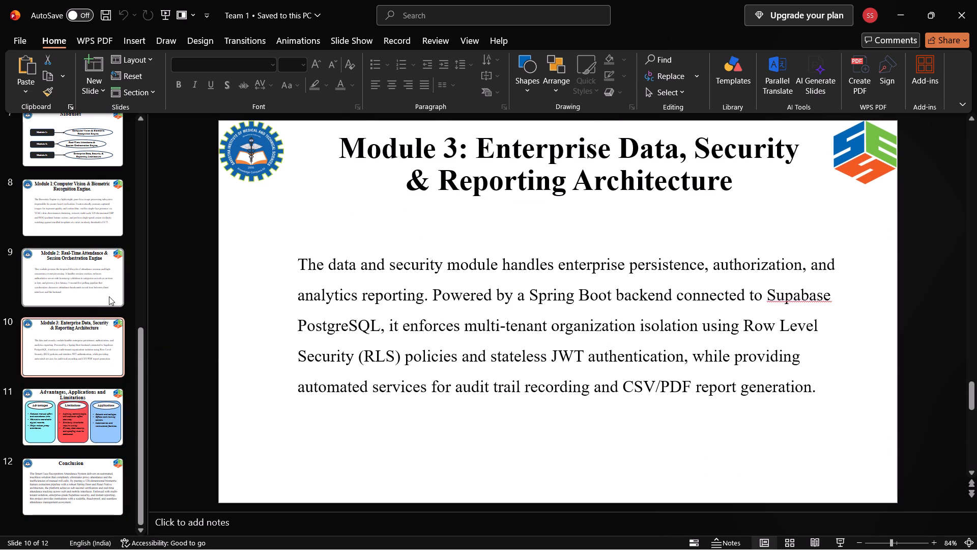
left_click(109, 296)
scroll(109, 296, "up", 2)
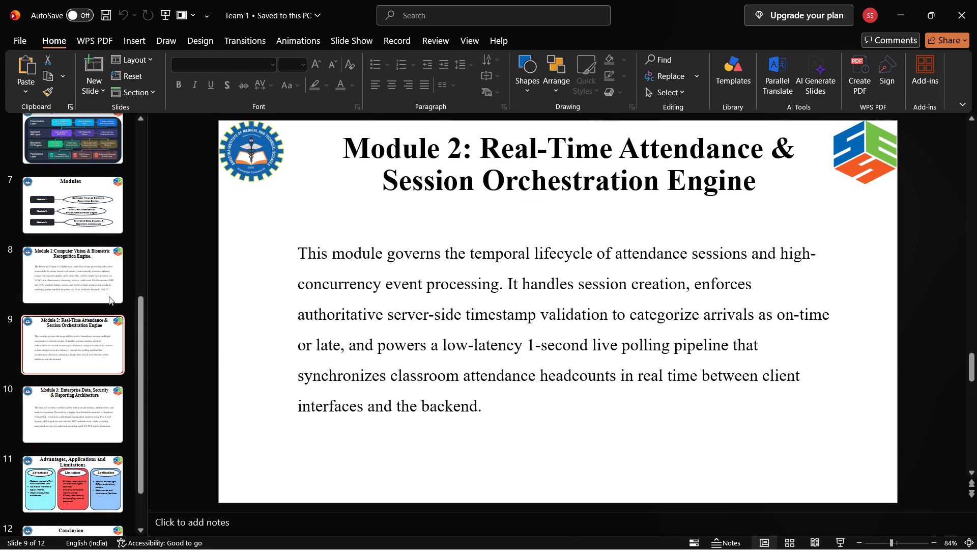
left_click(83, 250)
left_click(90, 230)
left_click(93, 249)
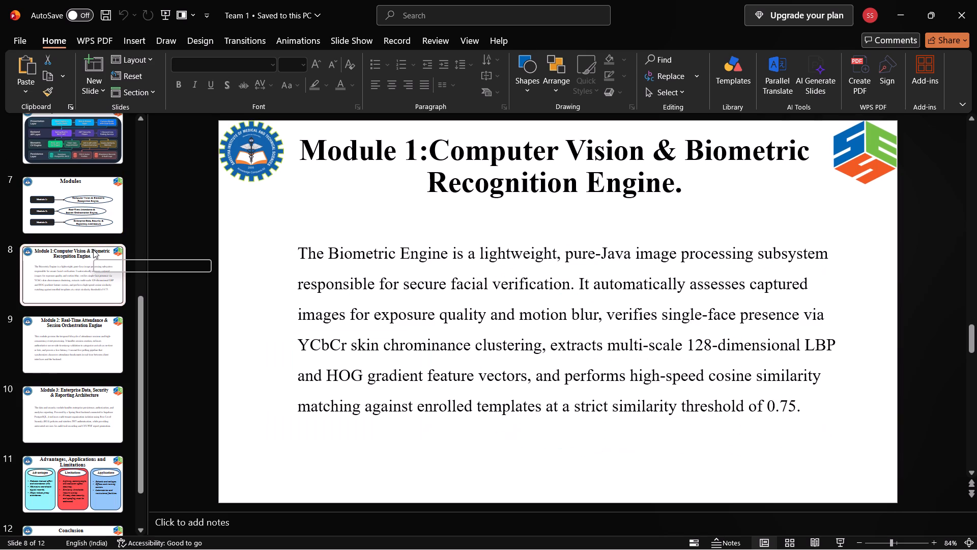
left_click(106, 344)
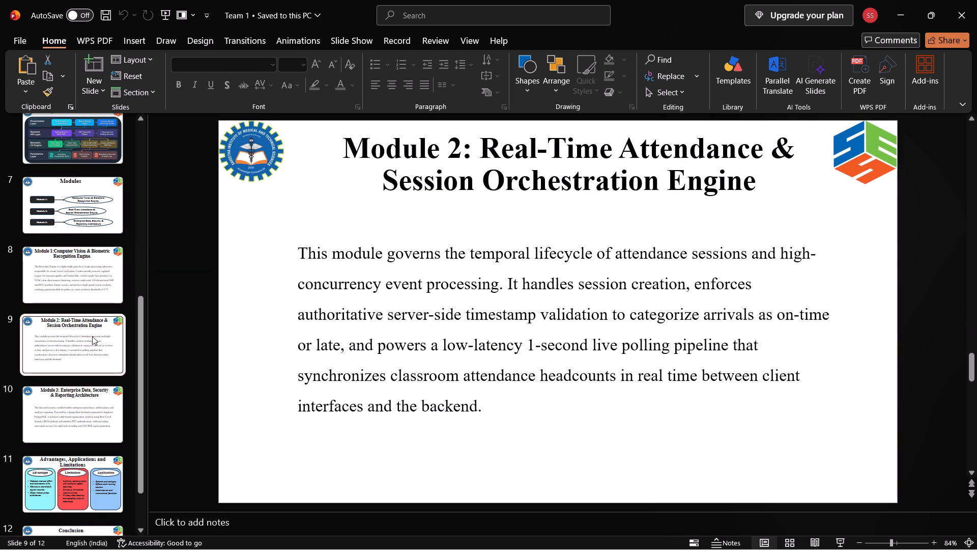
left_click(95, 276)
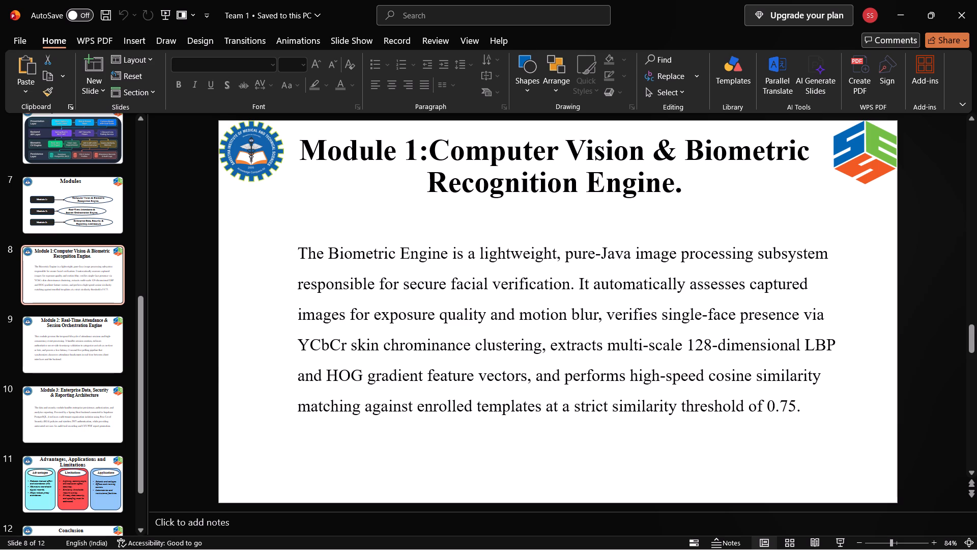
left_click(95, 358)
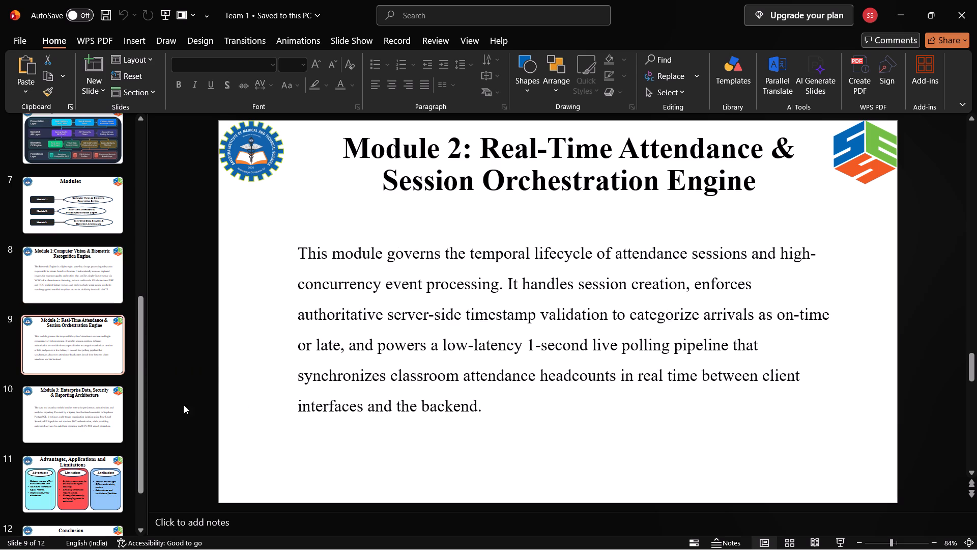
On the Module 3 slide, have the spell checker ignore all occurrences of the word Supabase.
left_click(114, 409)
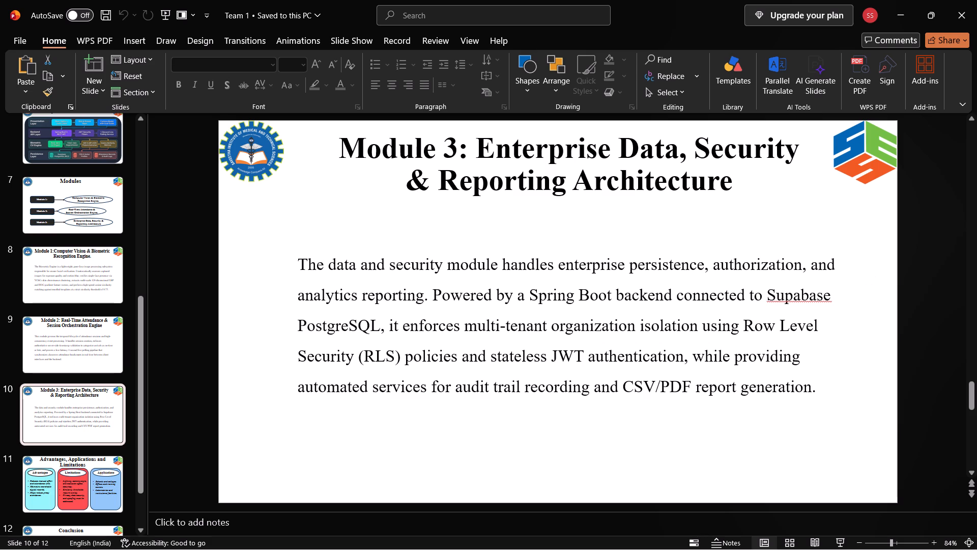
right_click(807, 299)
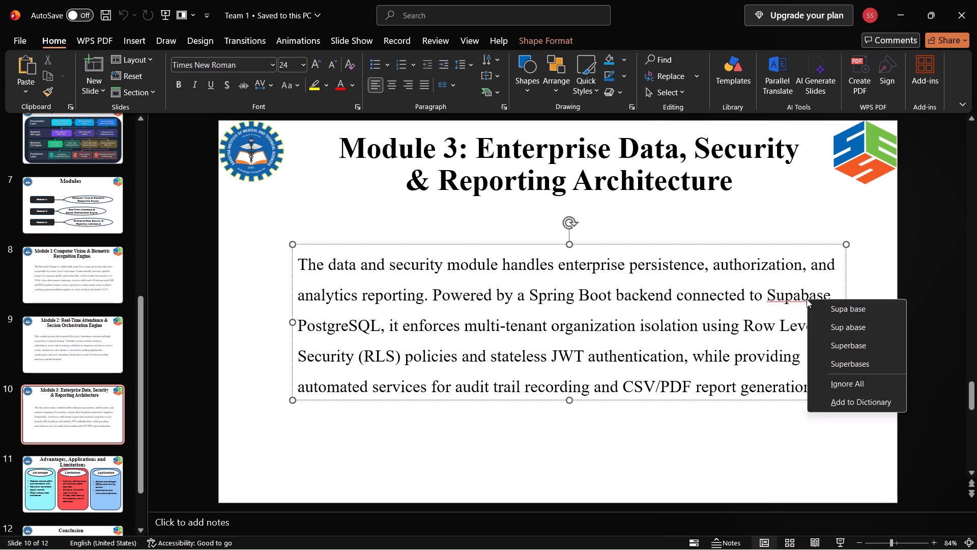
left_click(855, 380)
left_click(841, 340)
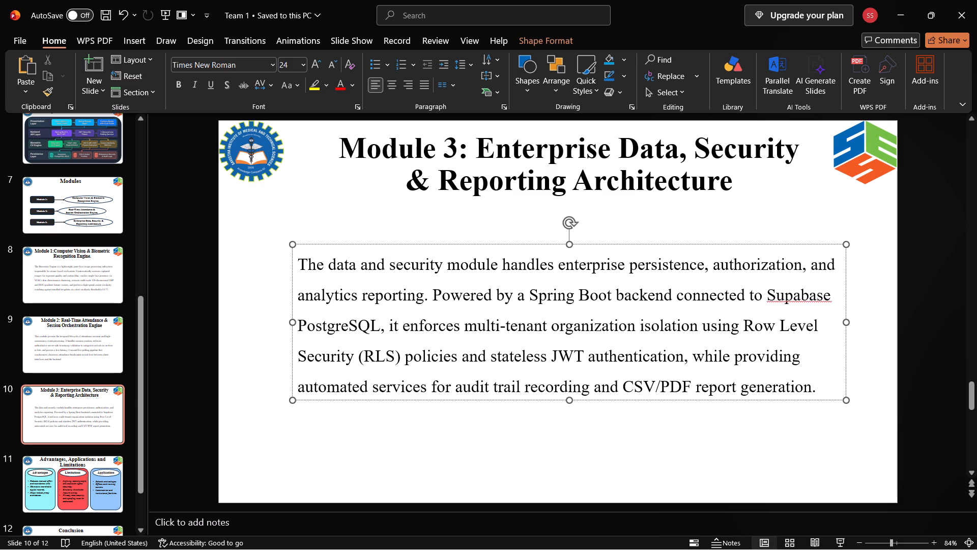
left_click(863, 339)
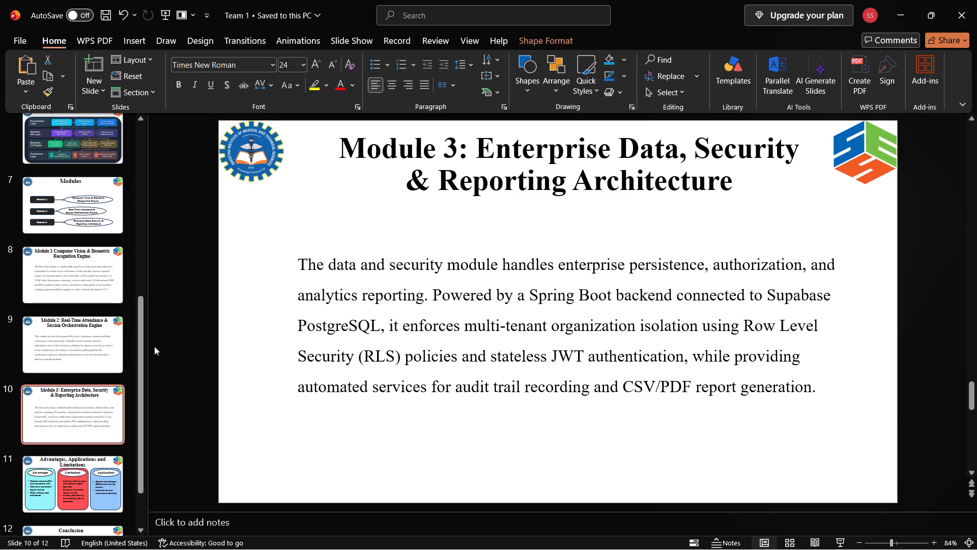
Read the Module 1 slide again and skim the thumbnails of the other slides for a final check.
scroll(77, 261, "down", 6)
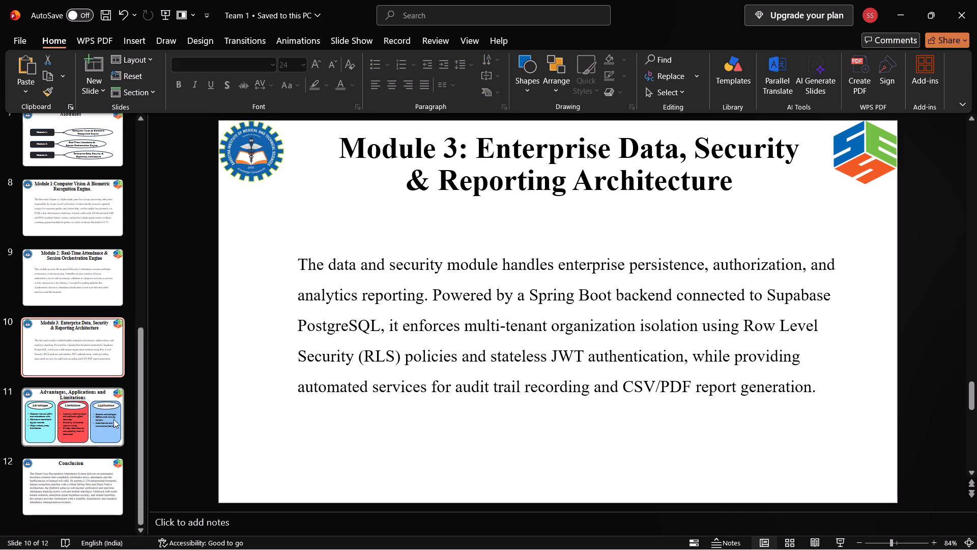
scroll(111, 416, "up", 6)
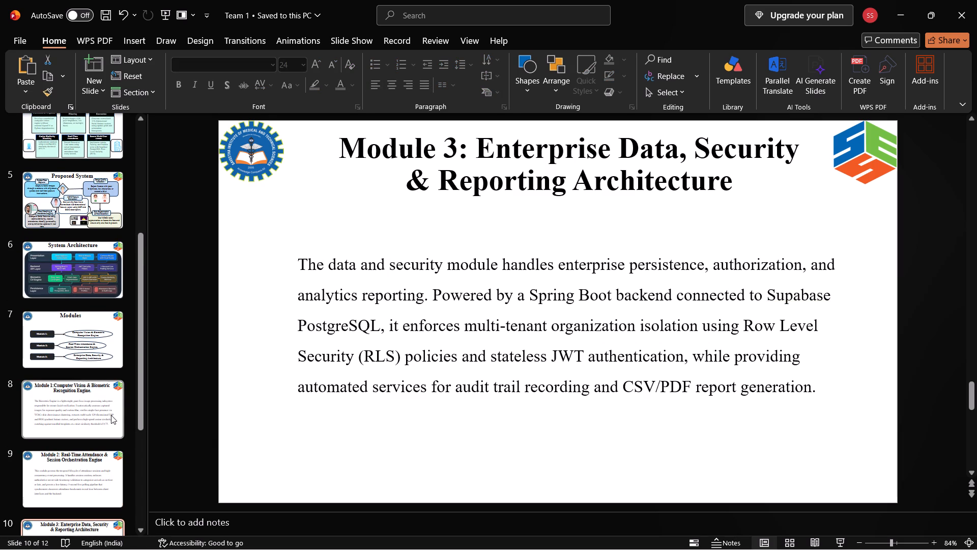
left_click(78, 416)
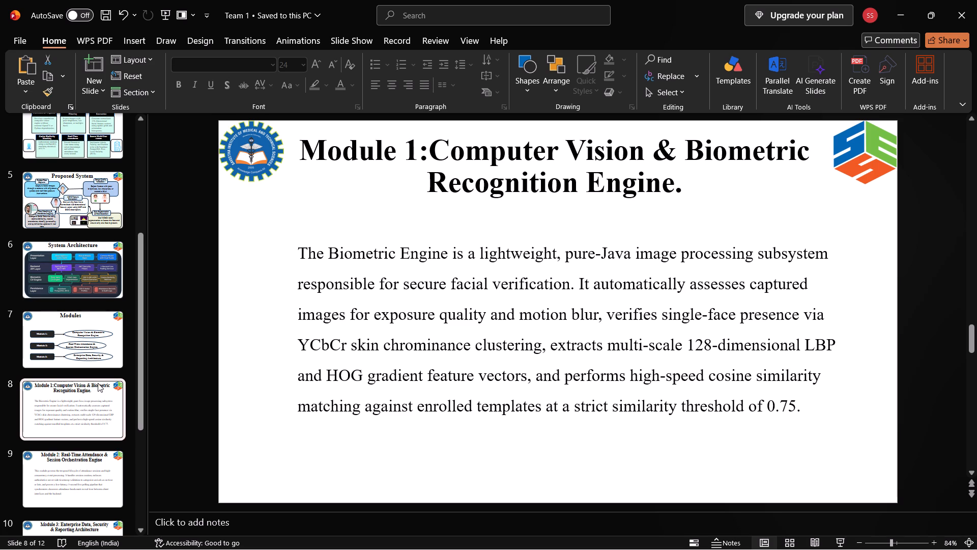
scroll(98, 382, "up", 2)
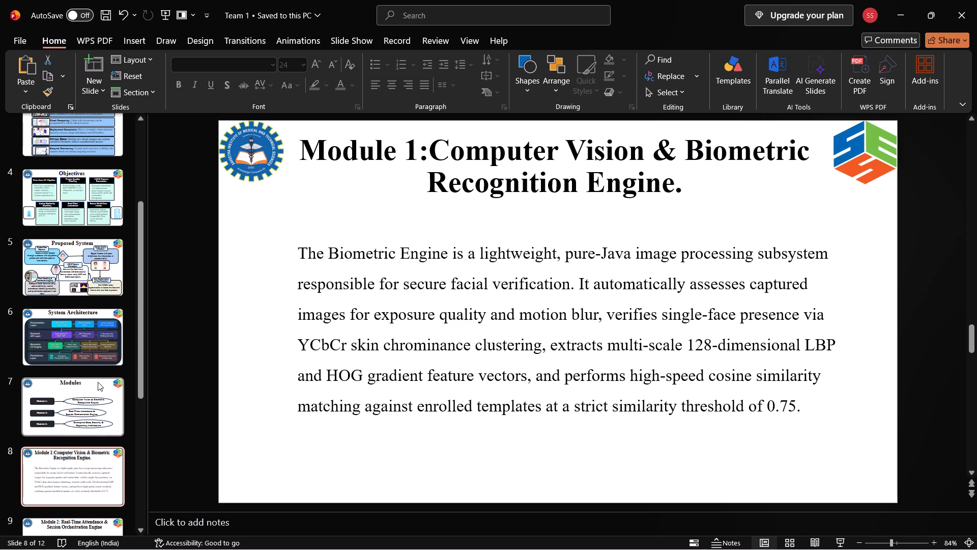
scroll(101, 379, "up", 3)
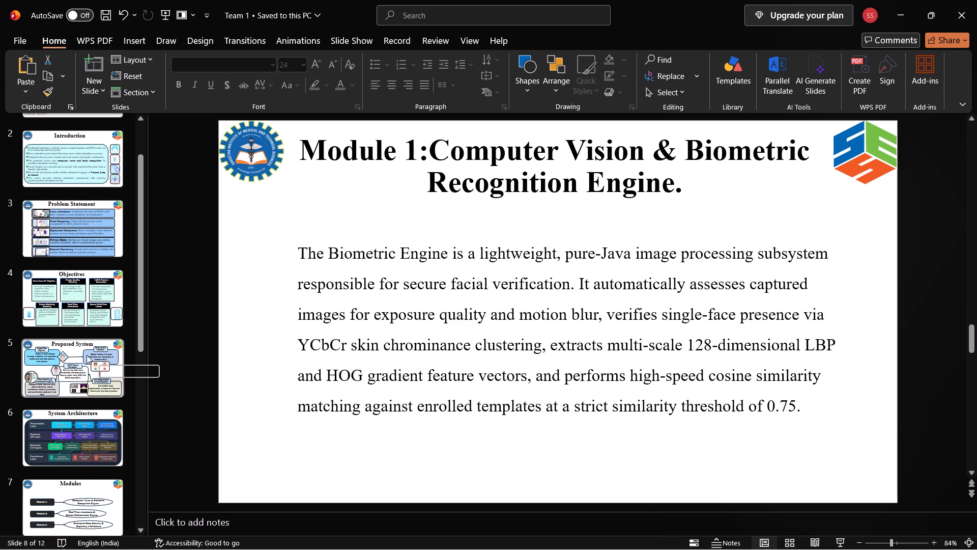
scroll(87, 354, "down", 9)
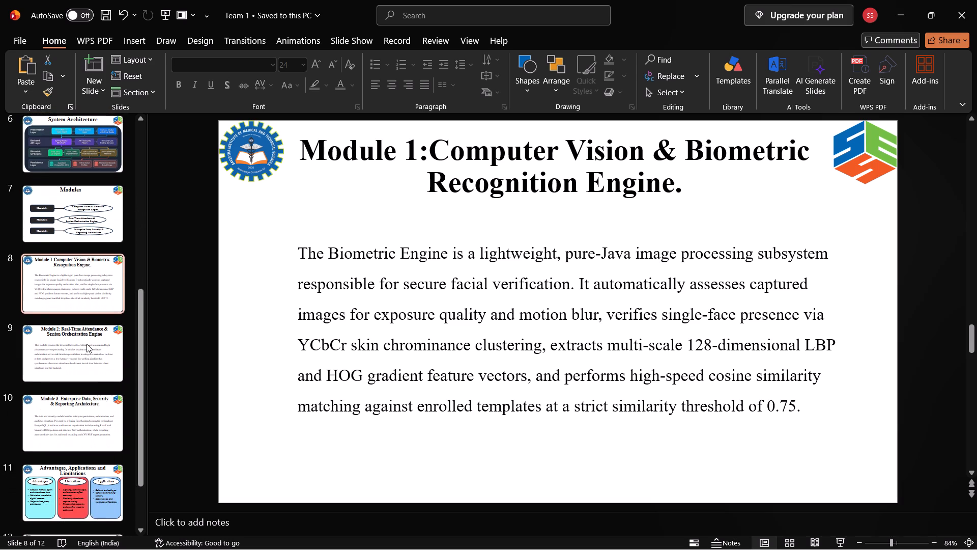
scroll(87, 344, "down", 5)
scroll(87, 344, "up", 3)
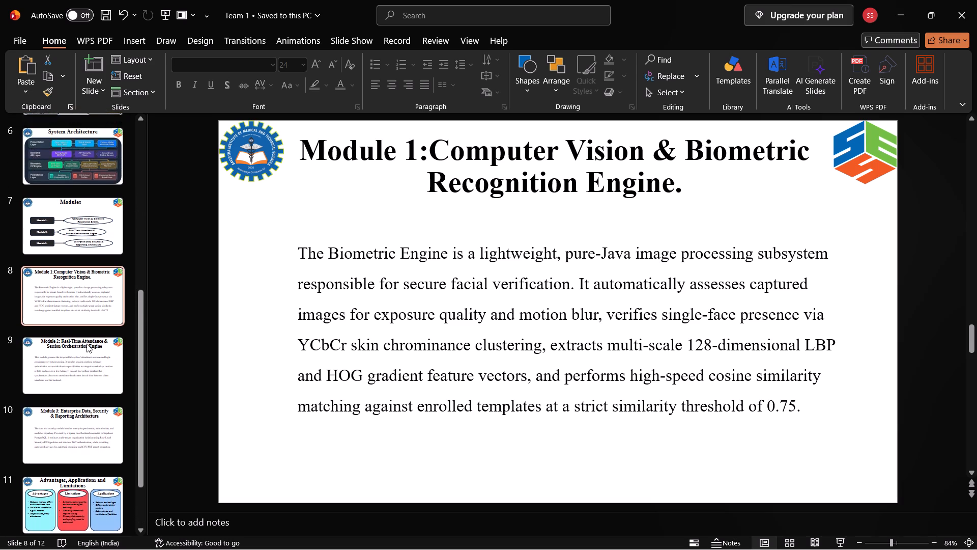
scroll(87, 344, "up", 6)
scroll(83, 250, "up", 1)
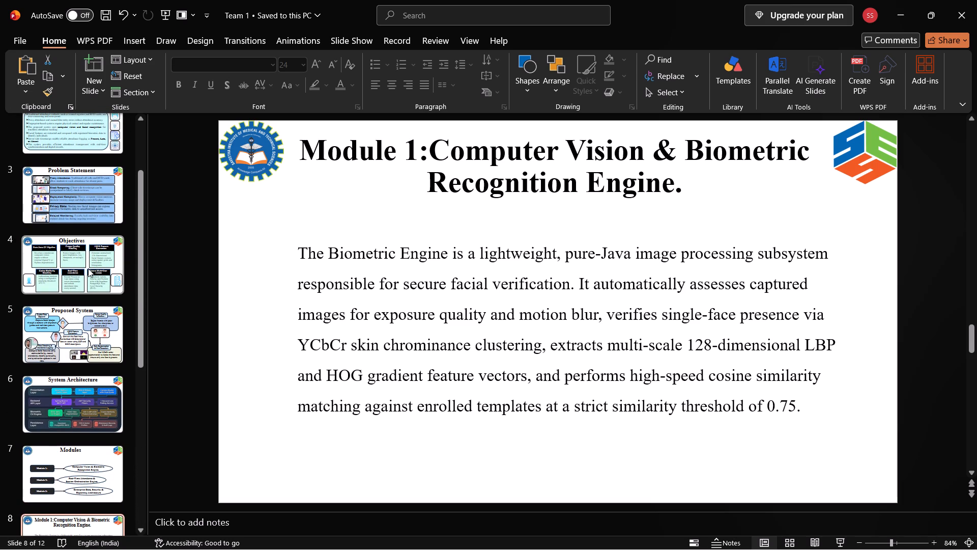
scroll(83, 336, "down", 8)
scroll(103, 255, "up", 3)
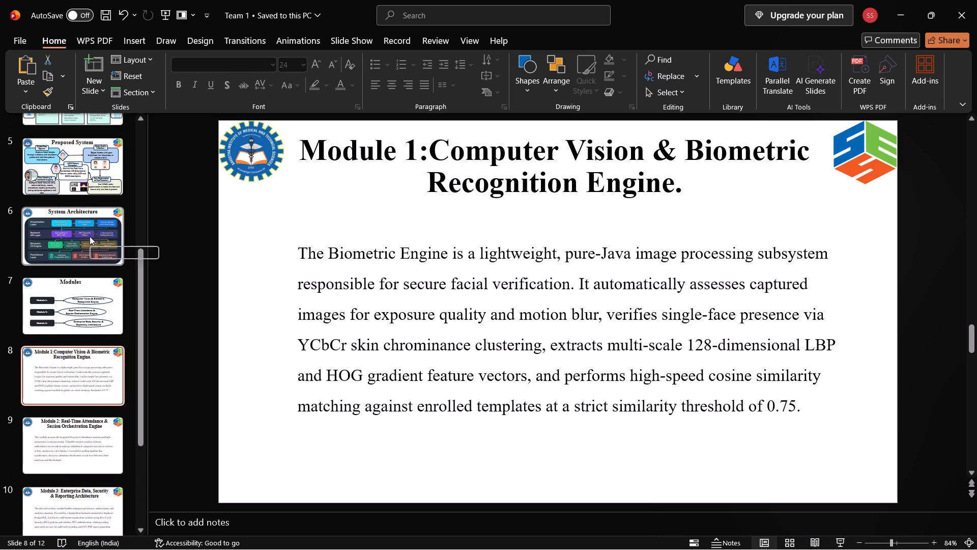
scroll(74, 310, "down", 1)
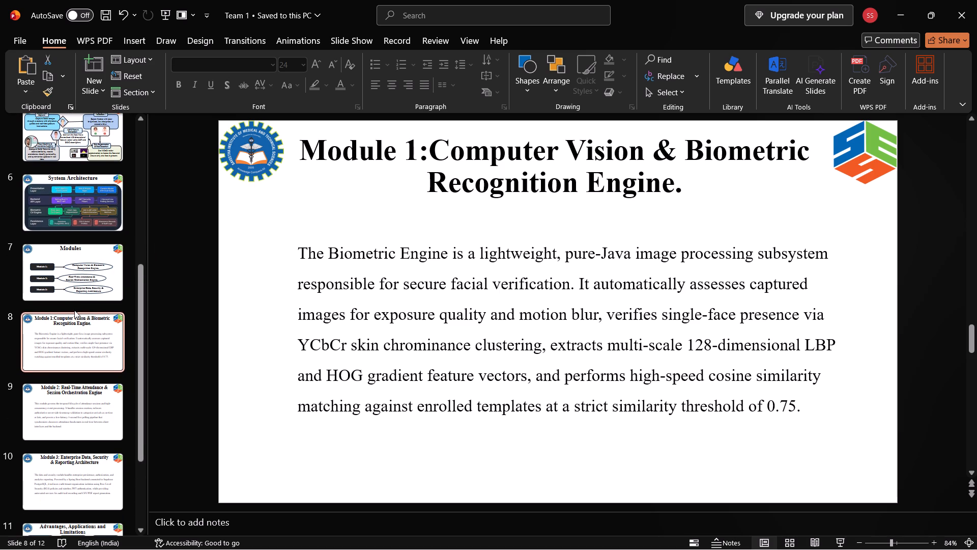
scroll(74, 310, "down", 6)
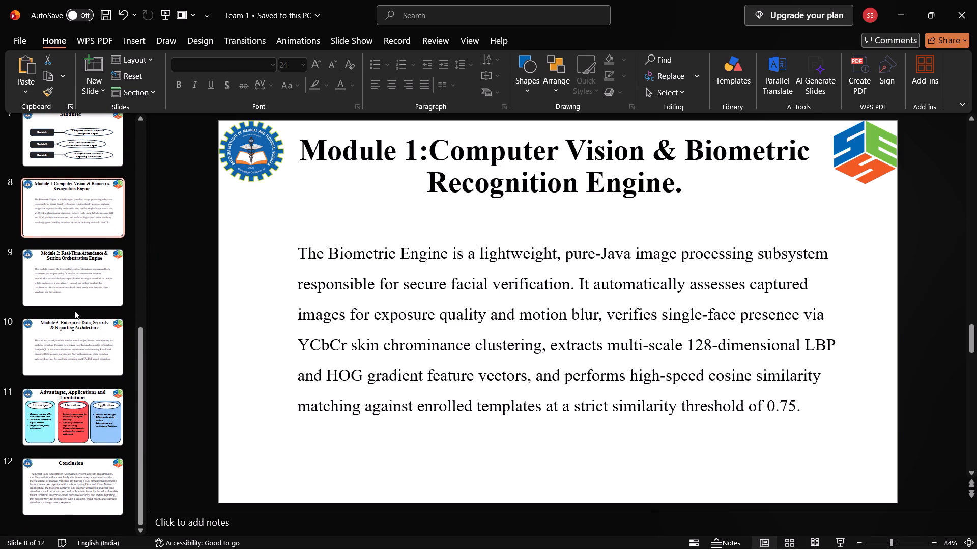
Review the System Architecture, Modules, and Advantages, Applications and Limitations slides.
scroll(74, 310, "down", 1)
scroll(78, 306, "up", 4)
left_click(102, 194)
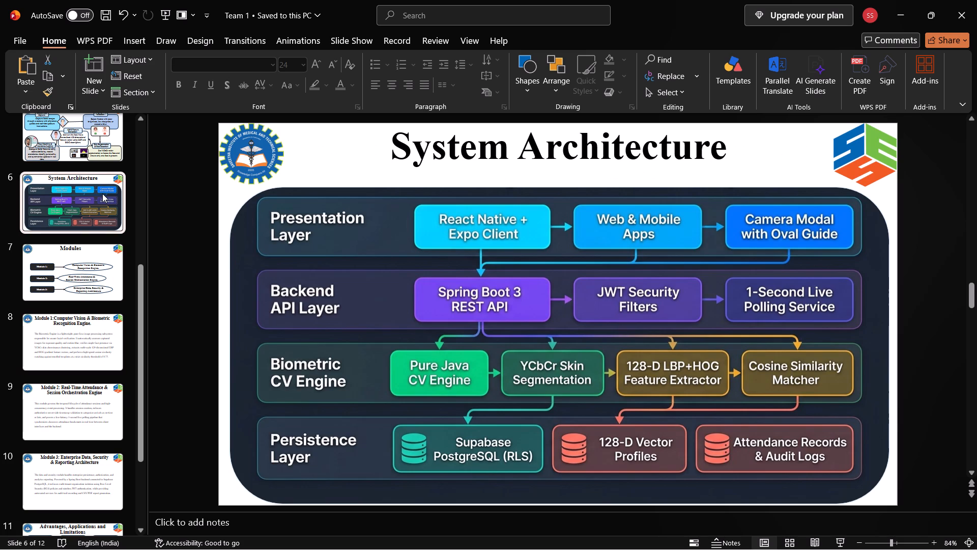
scroll(97, 257, "up", 3)
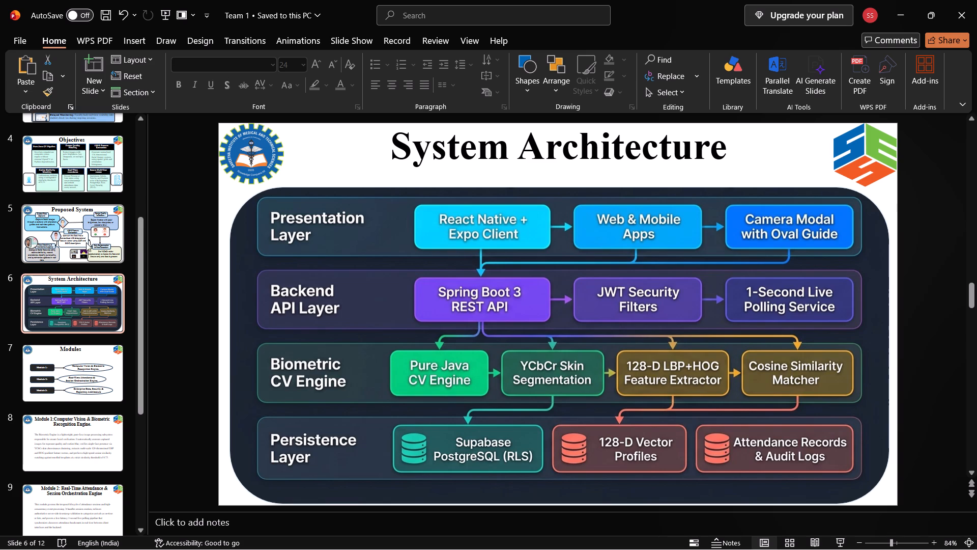
left_click(79, 295)
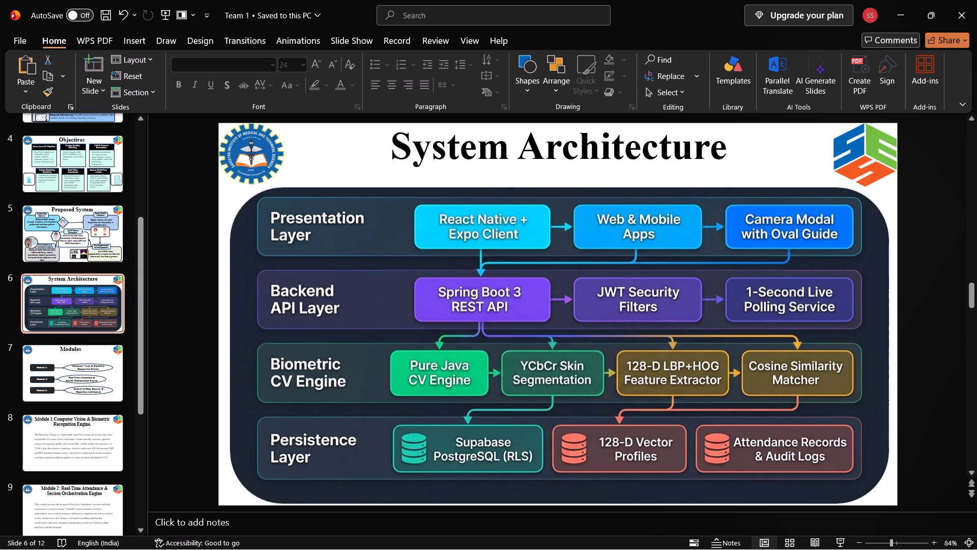
left_click(97, 349)
scroll(97, 349, "down", 10)
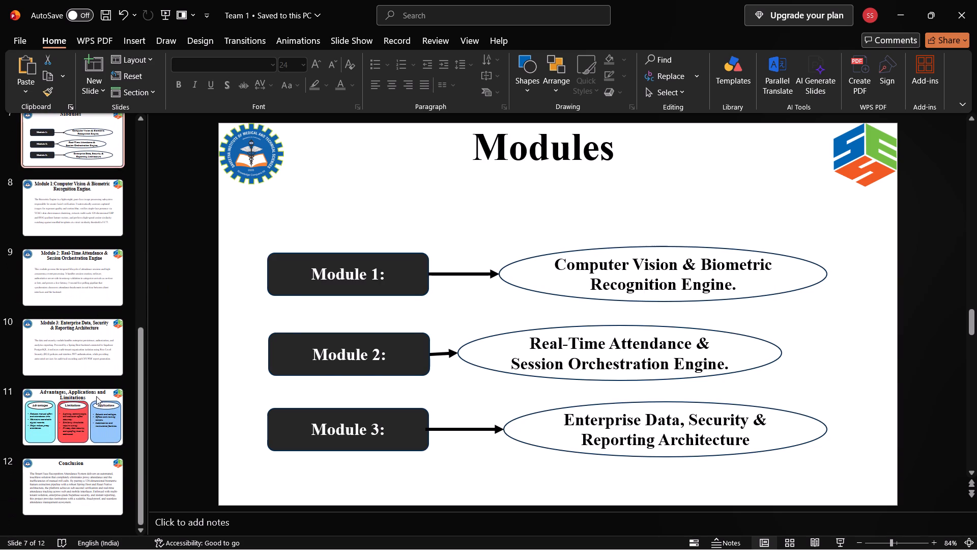
left_click(93, 399)
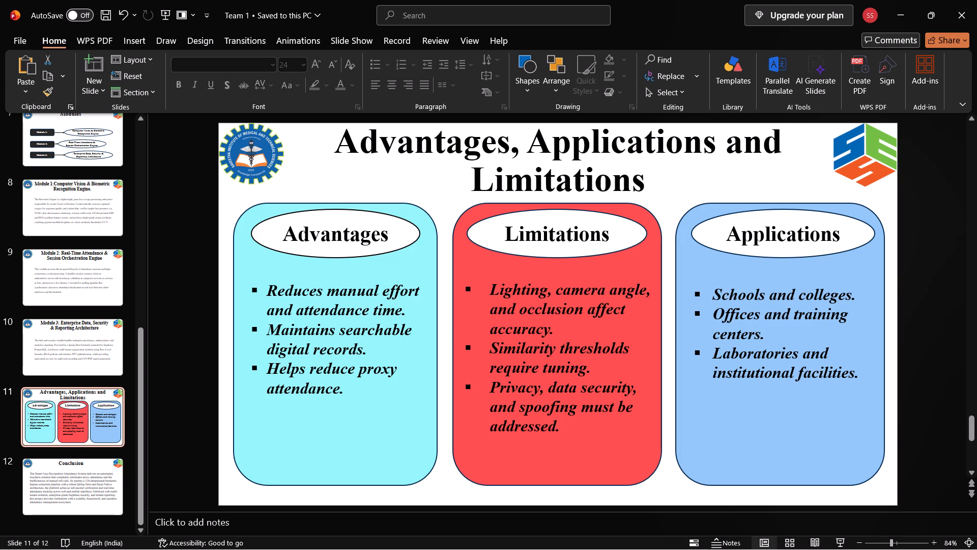
Skim the slide thumbnails back and forth between the Introduction and the Conclusion to check the whole deck.
scroll(88, 271, "up", 8)
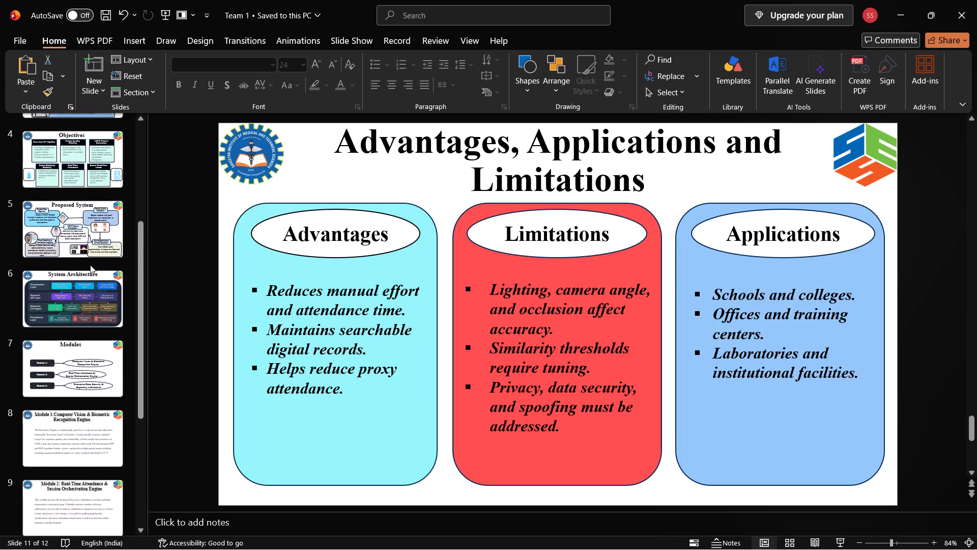
scroll(90, 265, "up", 11)
scroll(108, 172, "down", 14)
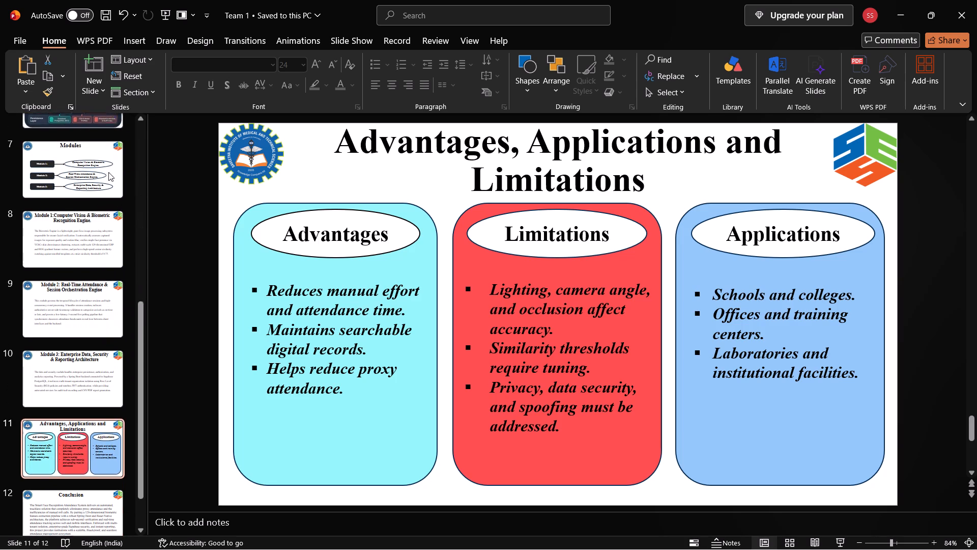
scroll(108, 172, "down", 6)
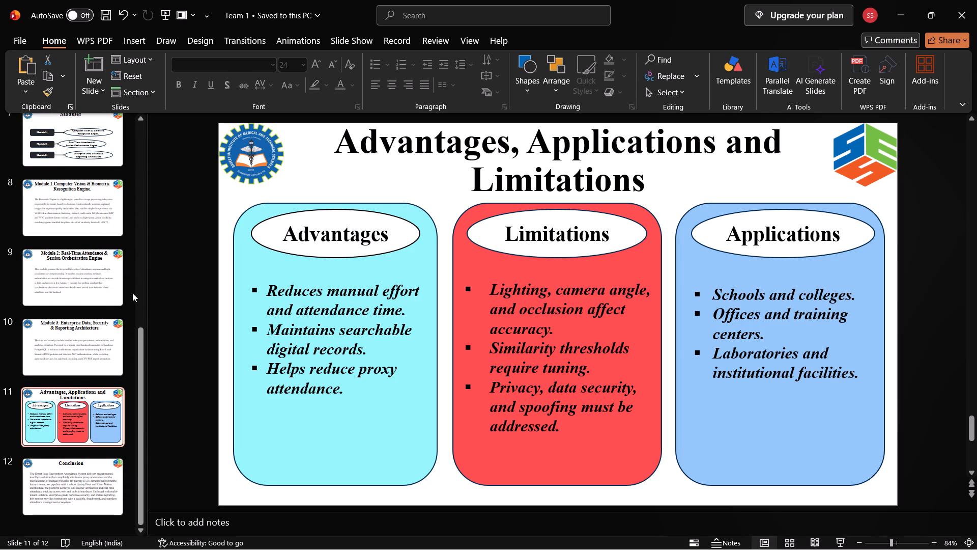
scroll(130, 288, "up", 8)
scroll(130, 280, "down", 4)
scroll(130, 280, "up", 8)
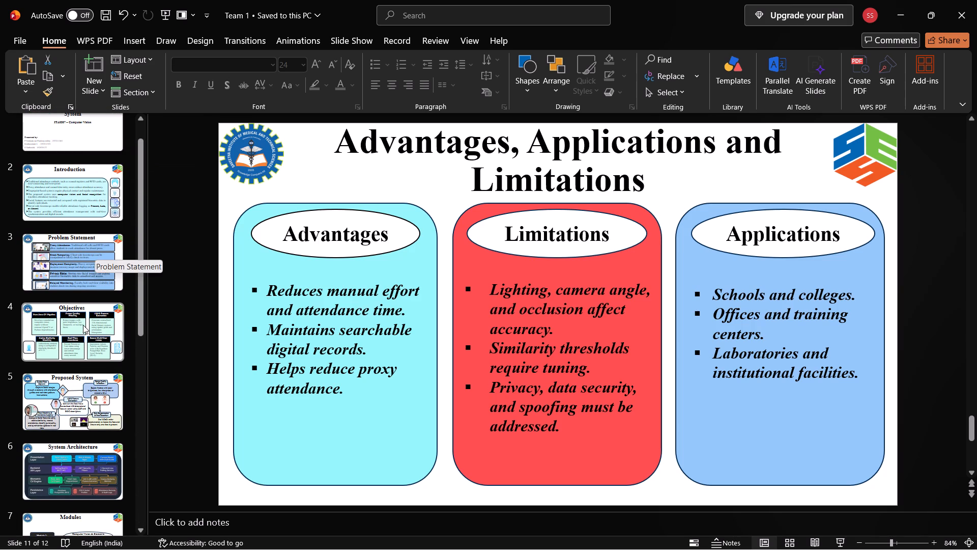
scroll(87, 324, "down", 9)
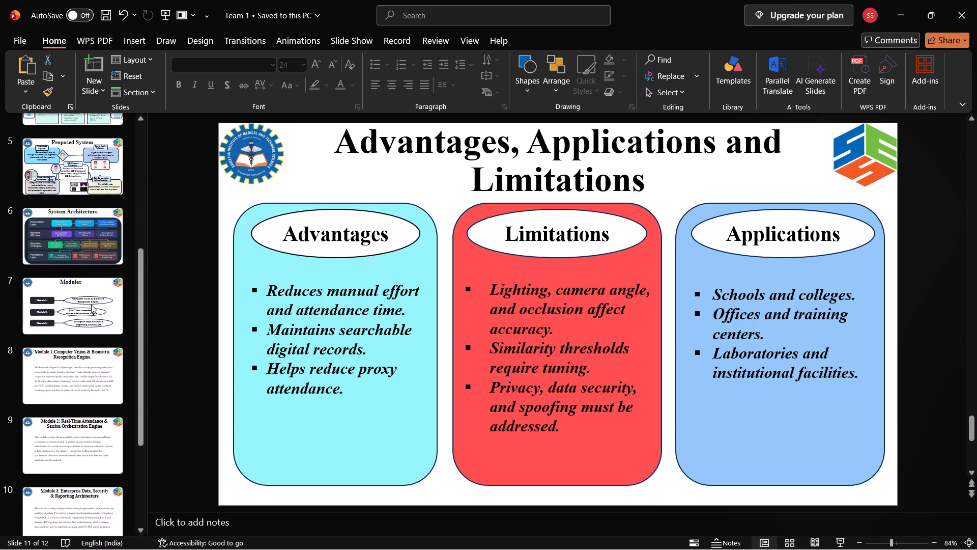
scroll(91, 305, "down", 5)
scroll(92, 263, "down", 2)
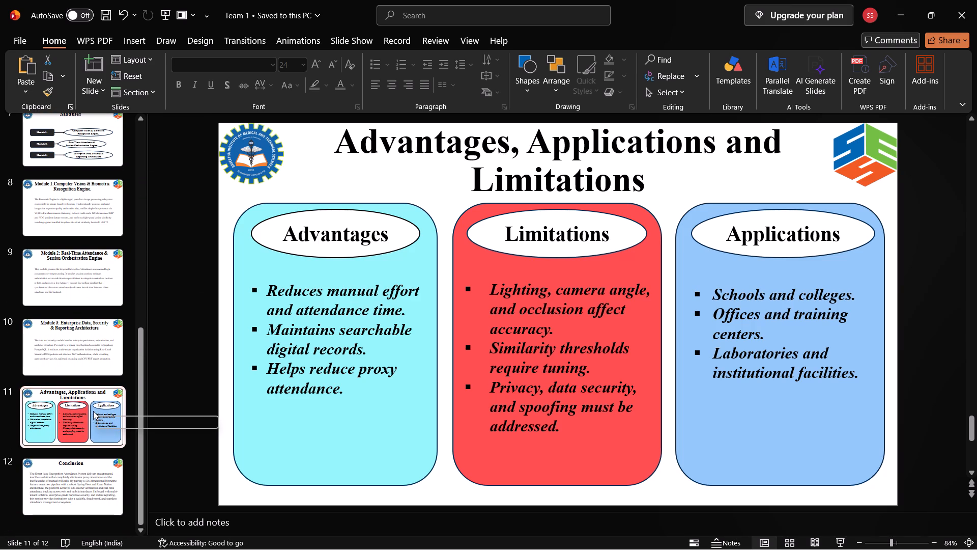
Review the Module 1 and Module 2 slides and skim the surrounding thumbnails.
scroll(155, 177, "up", 9)
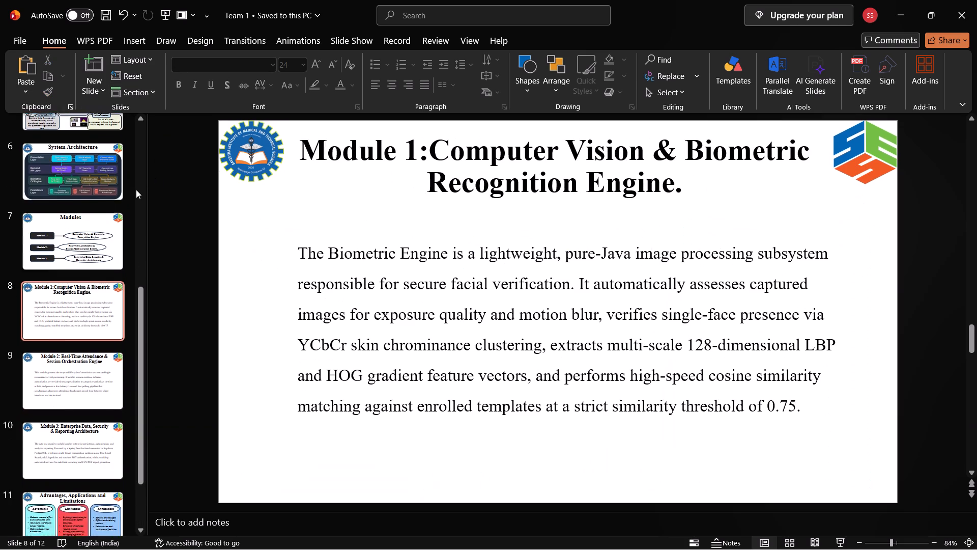
scroll(136, 189, "down", 4)
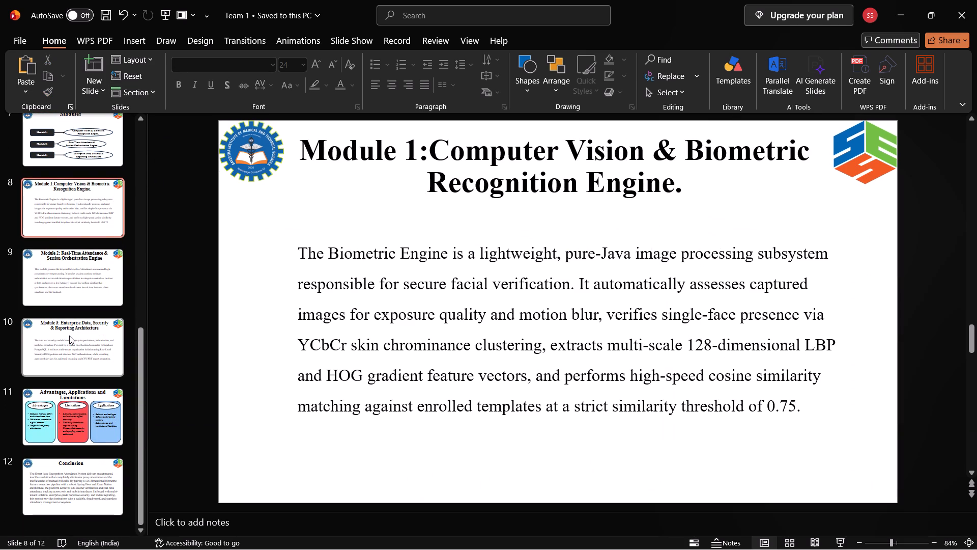
scroll(71, 335, "down", 4)
scroll(92, 341, "up", 3)
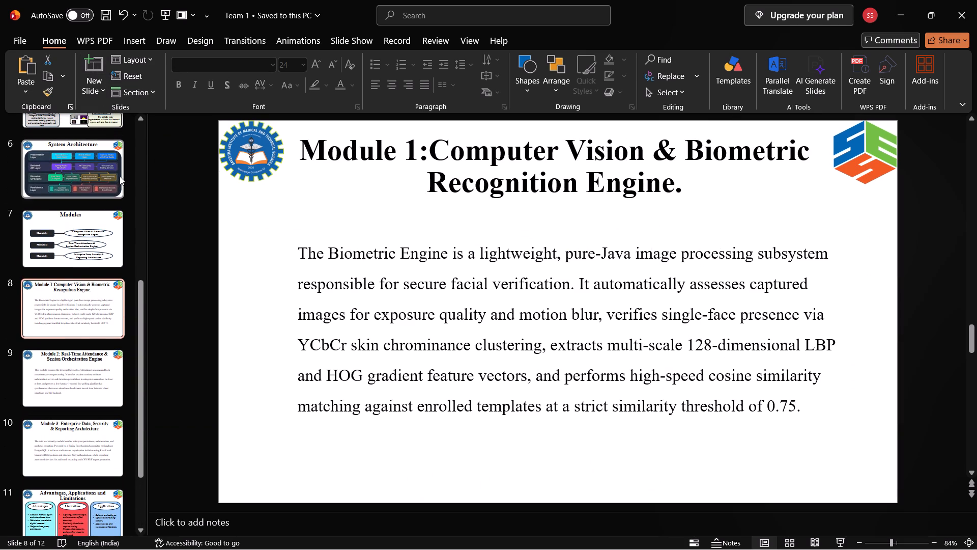
scroll(174, 310, "down", 6)
scroll(136, 327, "up", 20)
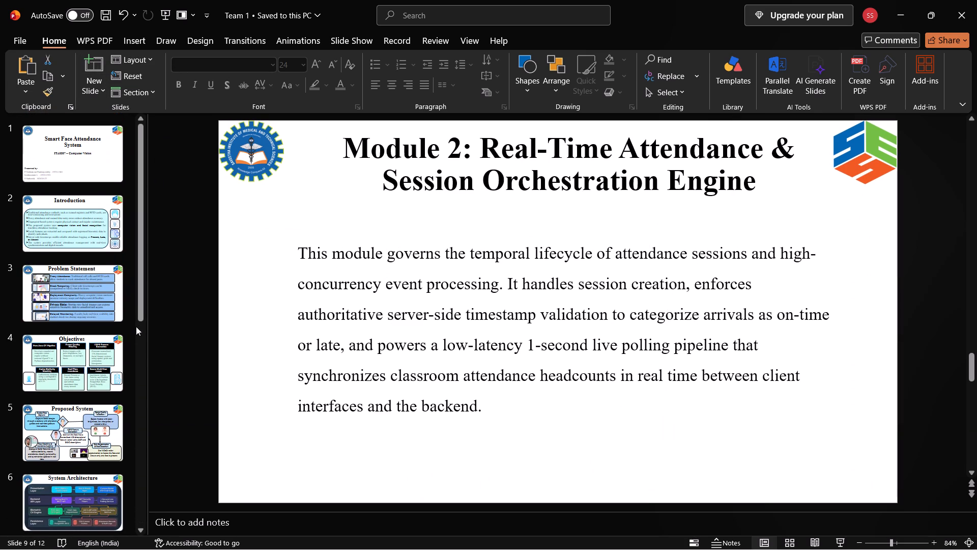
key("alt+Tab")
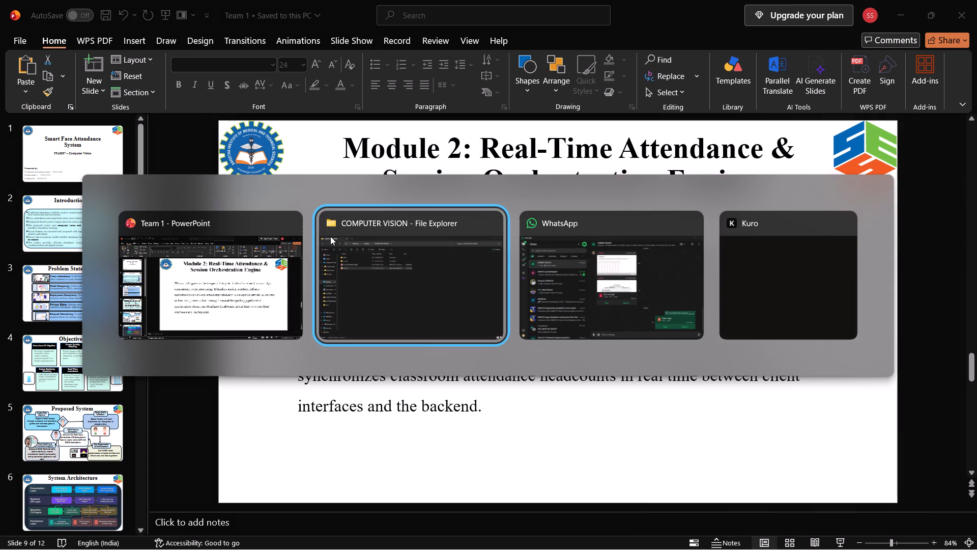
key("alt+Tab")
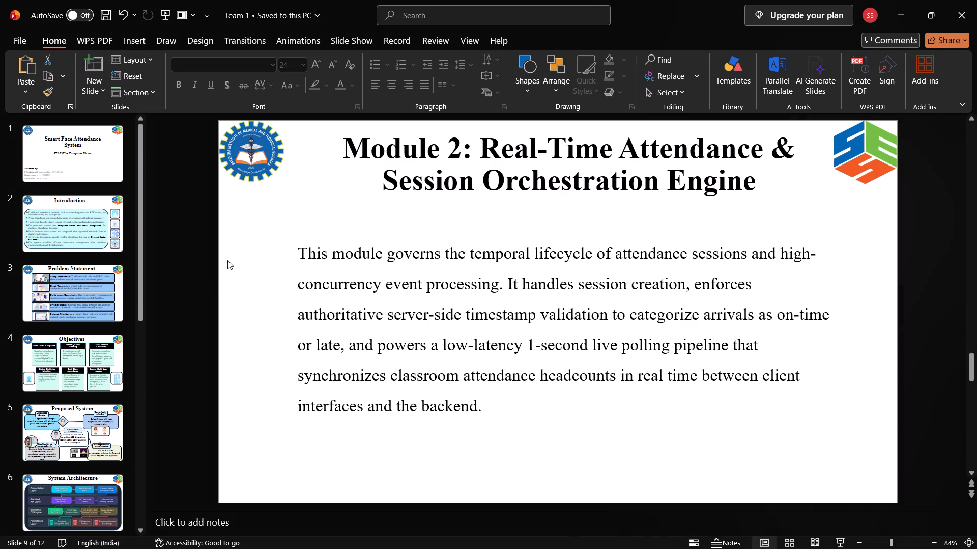
Go back to the start of the deck and review the Introduction slide.
scroll(79, 402, "down", 20)
scroll(79, 402, "down", 3)
scroll(82, 400, "up", 6)
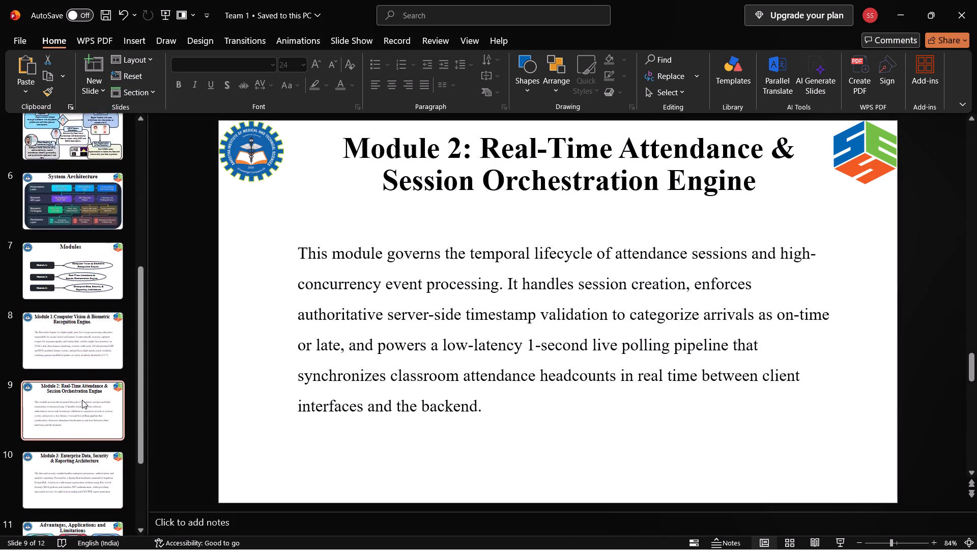
scroll(82, 400, "up", 12)
left_click(70, 232)
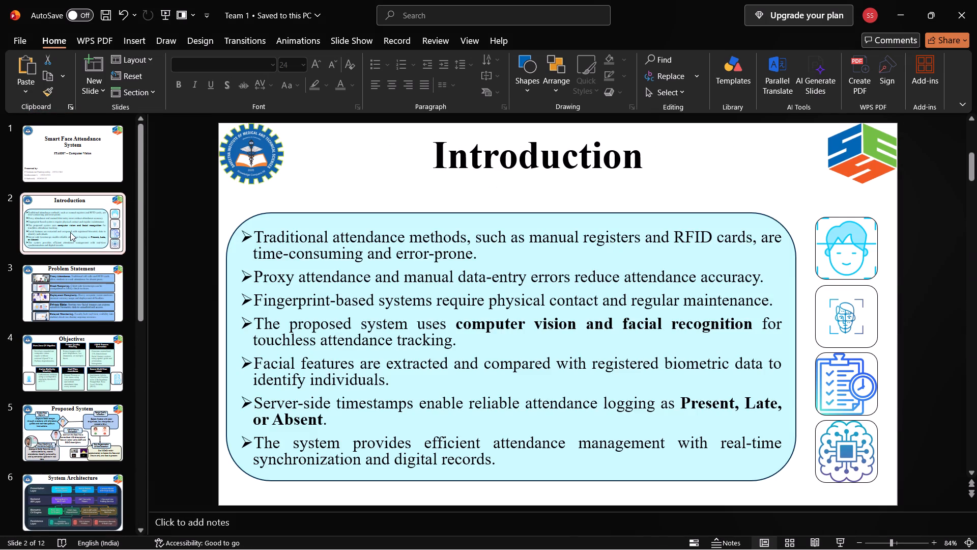
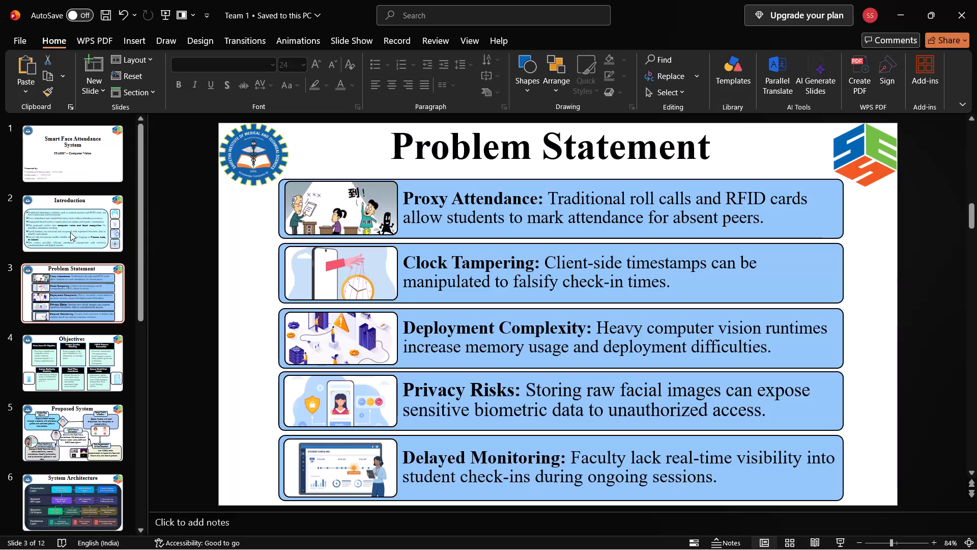
Review the slides from Objectives through Proposed System, System Architecture and Modules to the Module 1 and Module 2 slides.
key("Down")
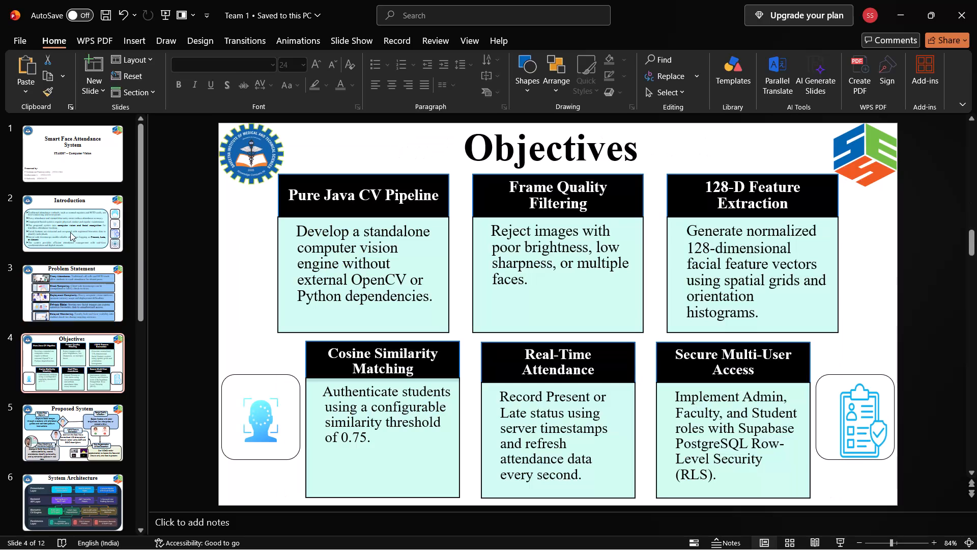
key("Down")
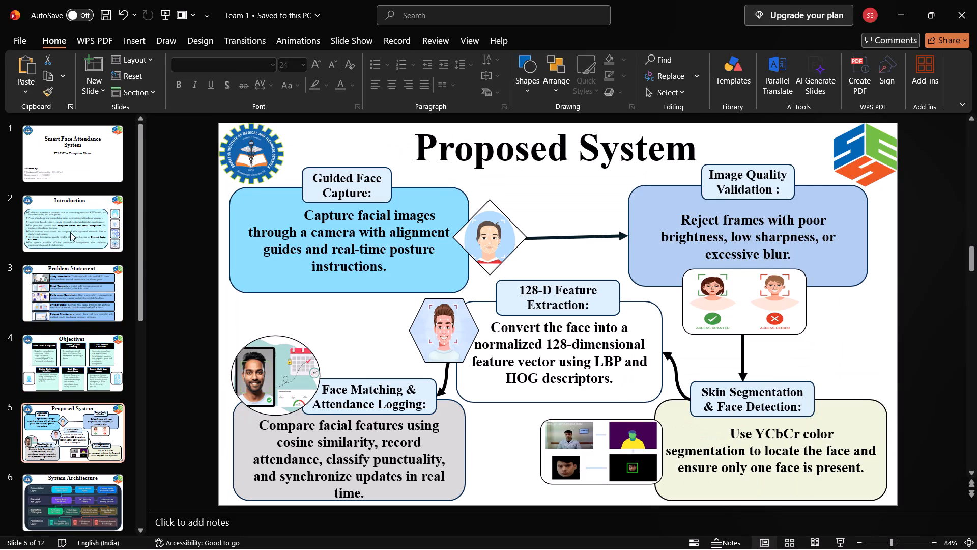
key("Up")
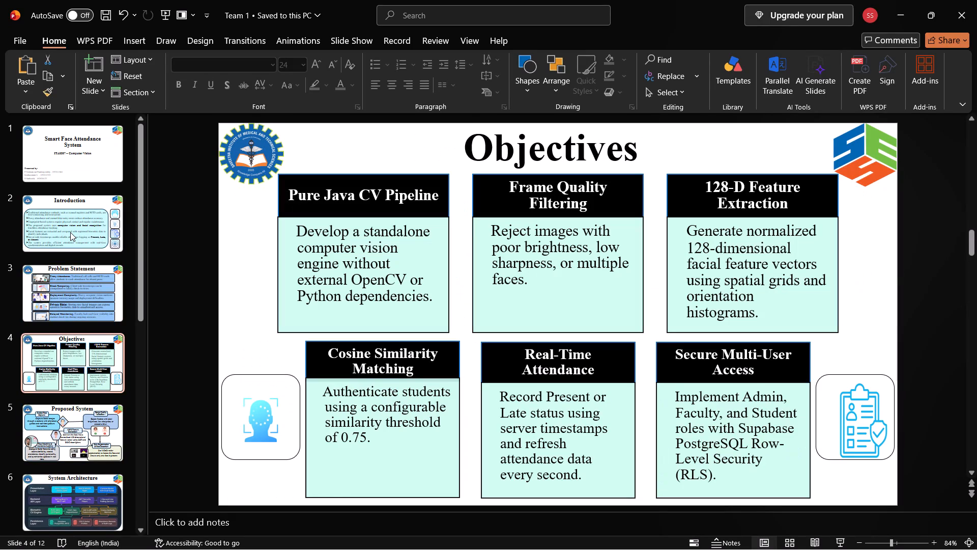
key("Down")
key("Down")
key("Down")
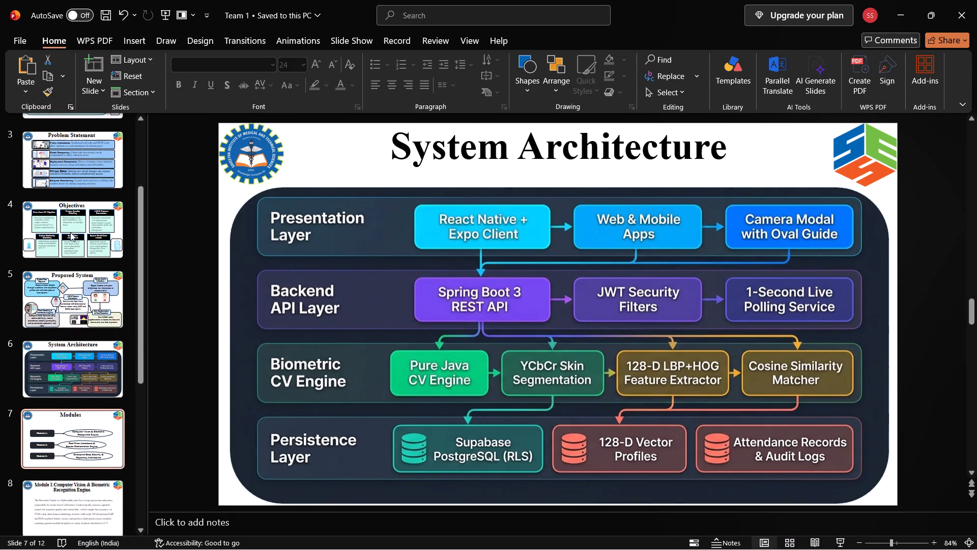
key("Down")
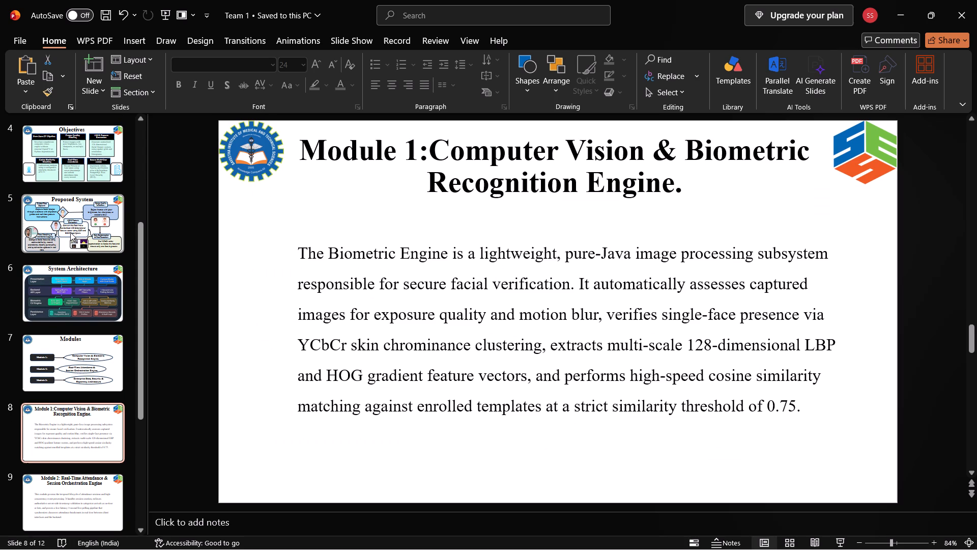
key("Down")
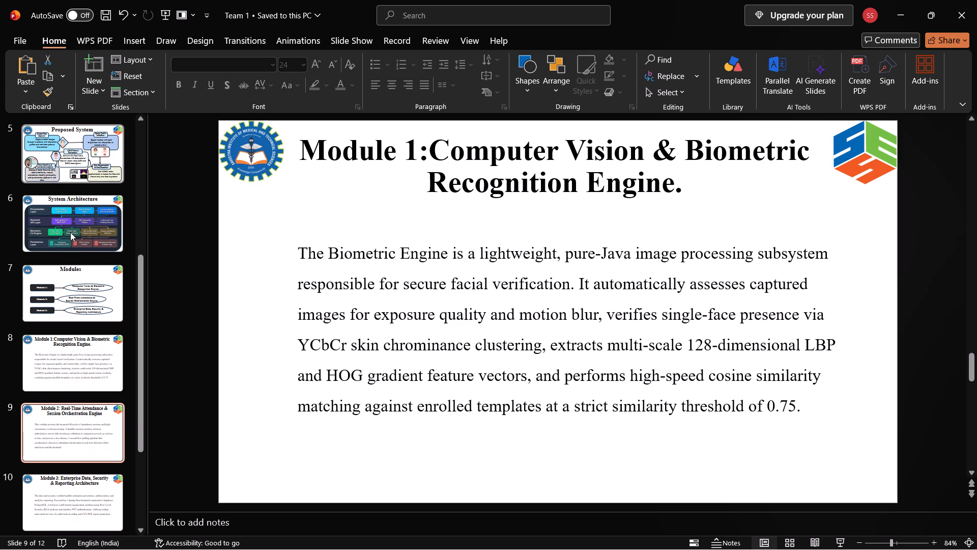
Switch to Google Chrome and open a browser window with the Your Chrome profile.
key("alt+Tab")
key("alt+Tab")
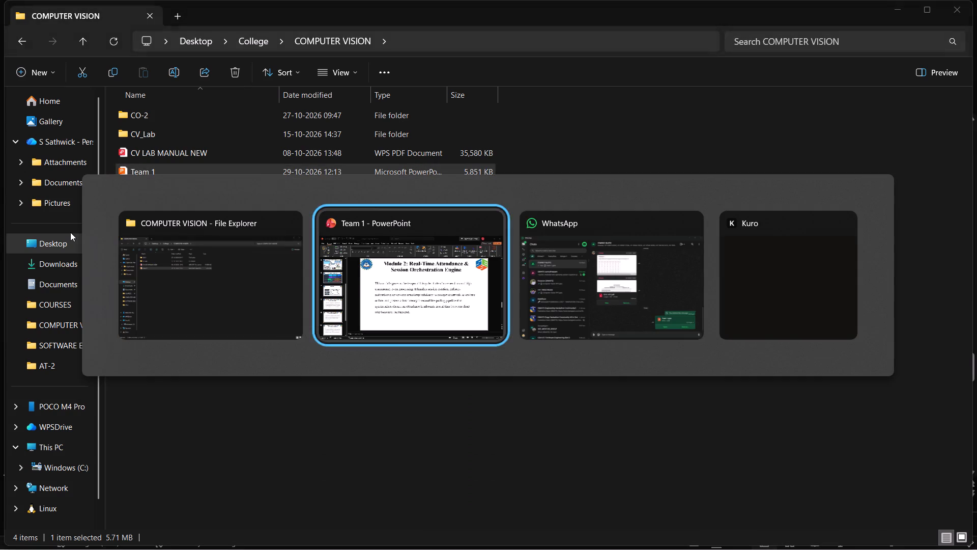
key("alt+Tab")
key("alt+Tab")
key("alt+Tab")
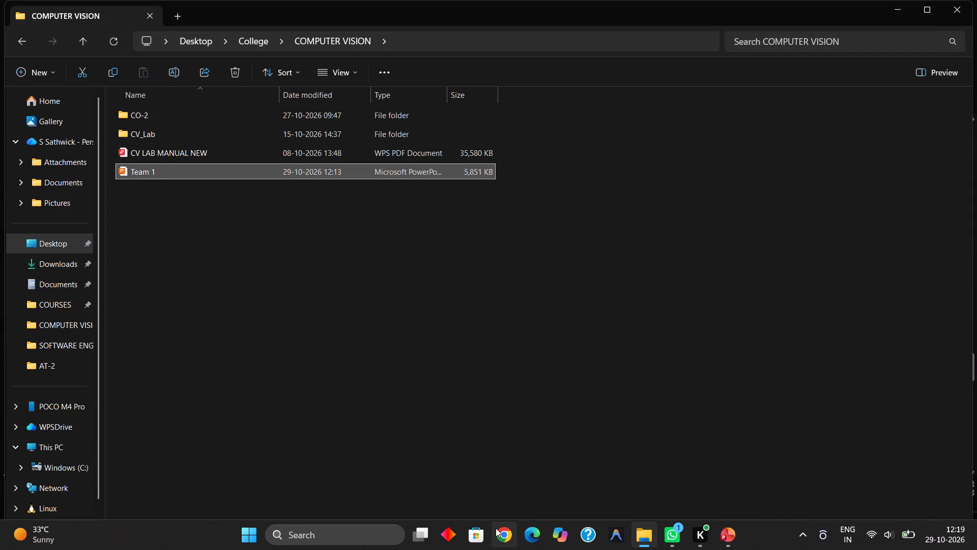
left_click(500, 537)
left_click(298, 419)
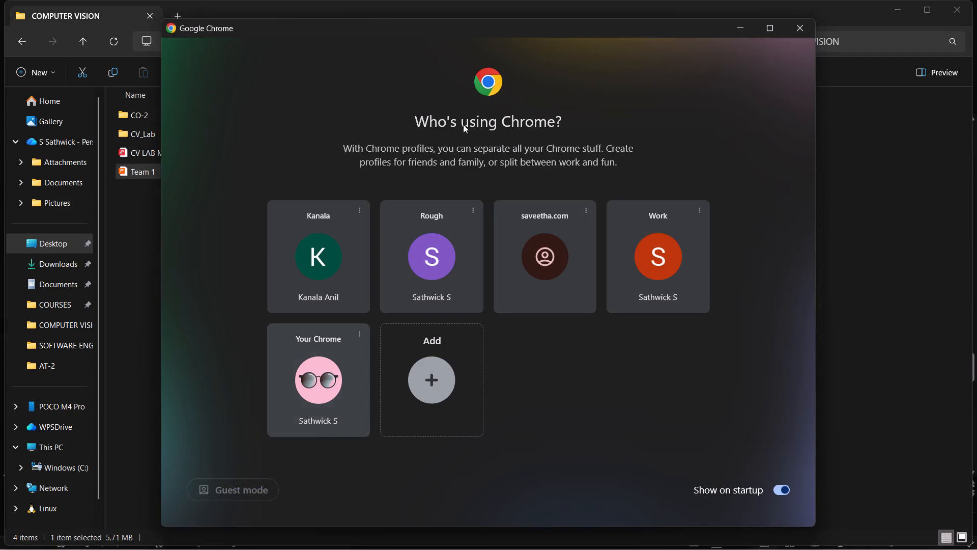
left_click(937, 7)
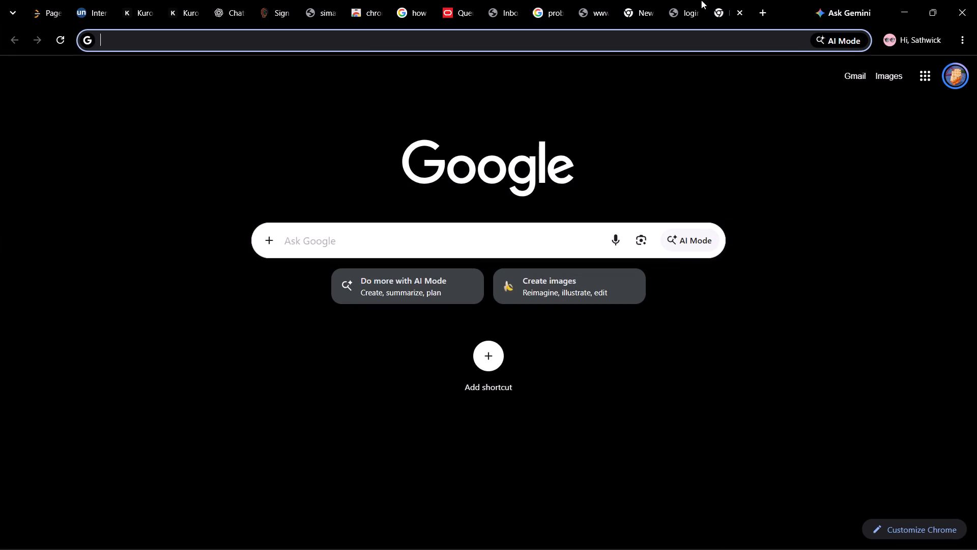
Ask Google AI Mode "what is mean by orchestration in ai".
left_click(721, 3)
left_click(704, 42)
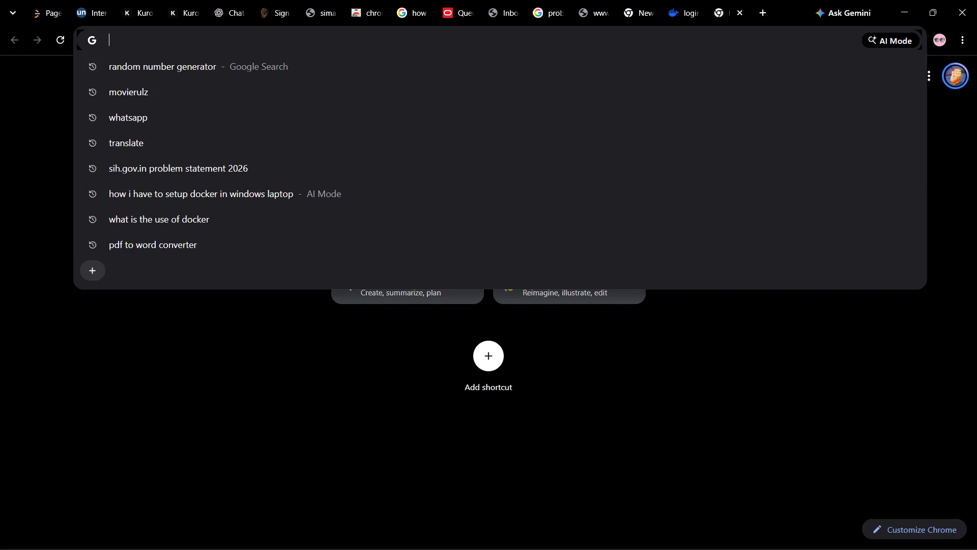
type("what is")
key("space")
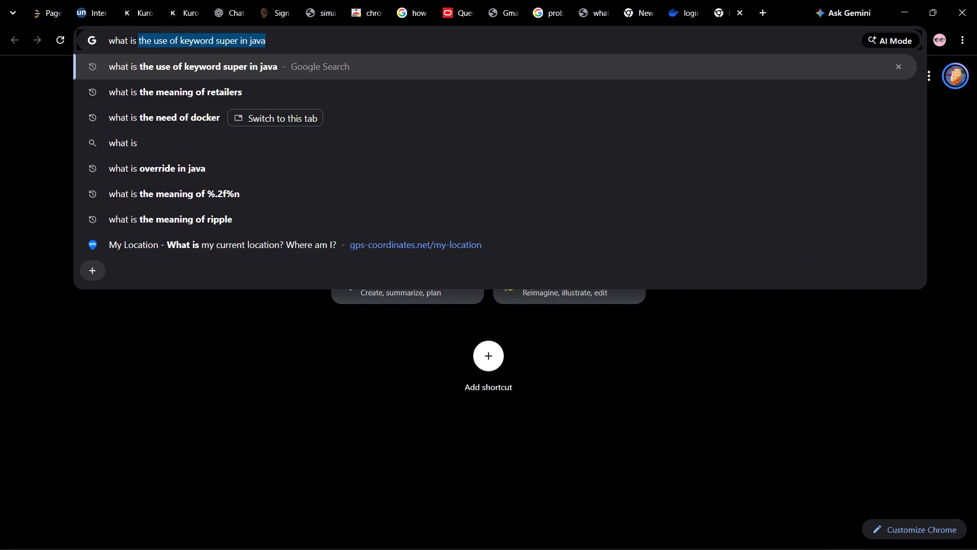
type("mean by orchesti")
key("BackSpace")
type("ra")
key("Tab")
key("Return")
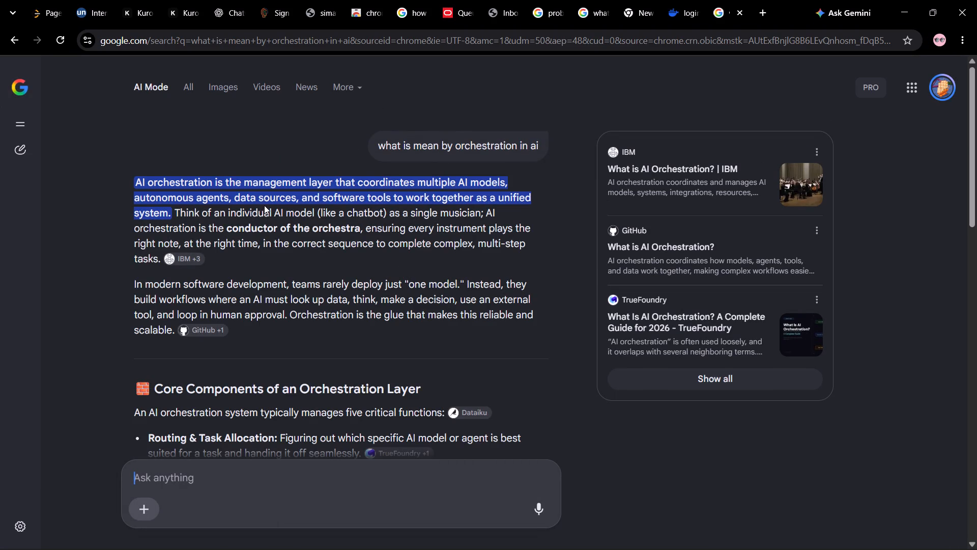
Edit the submitted question to "what is mean by orchestration" and resubmit it.
left_click(350, 144)
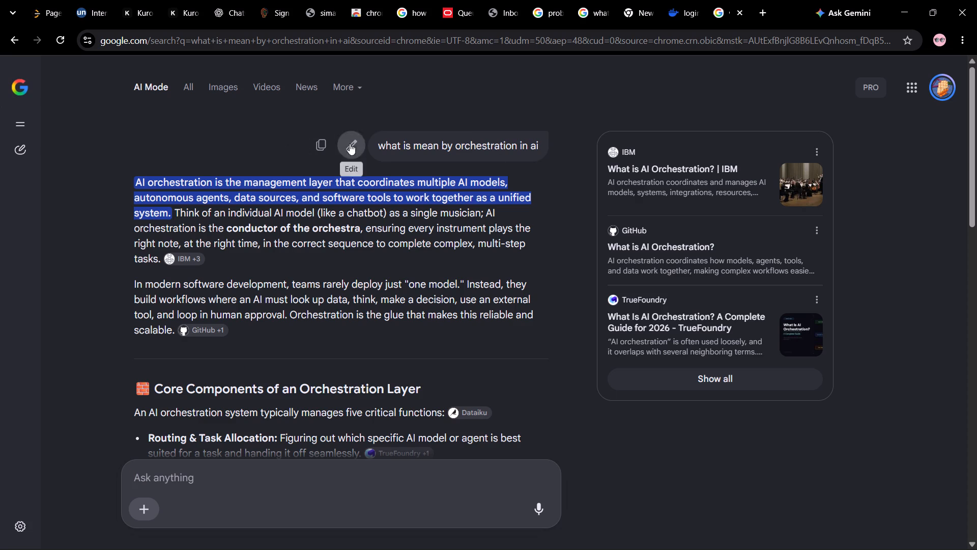
key("BackSpace")
key("BackSpace")
key("BackSpace")
key("BackSpace")
key("BackSpace")
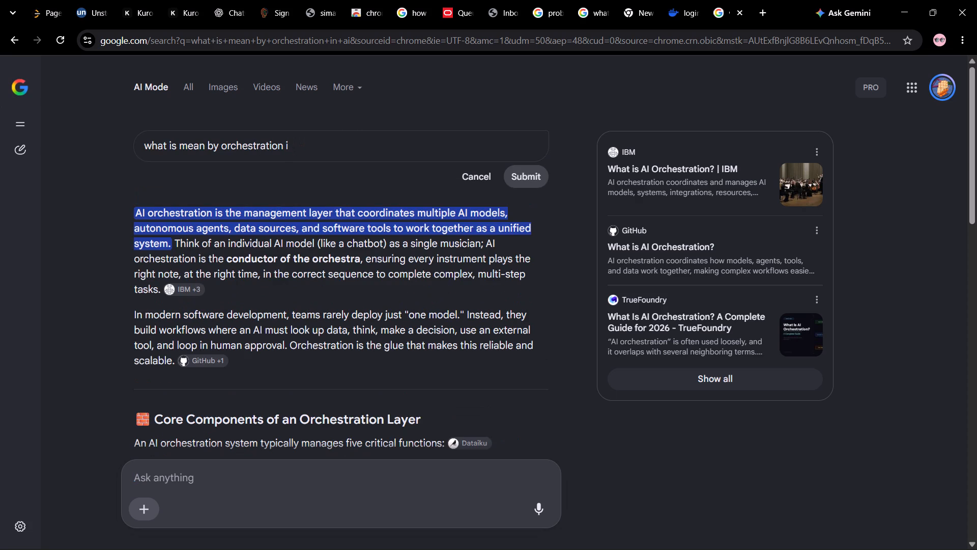
key("BackSpace")
key("Return")
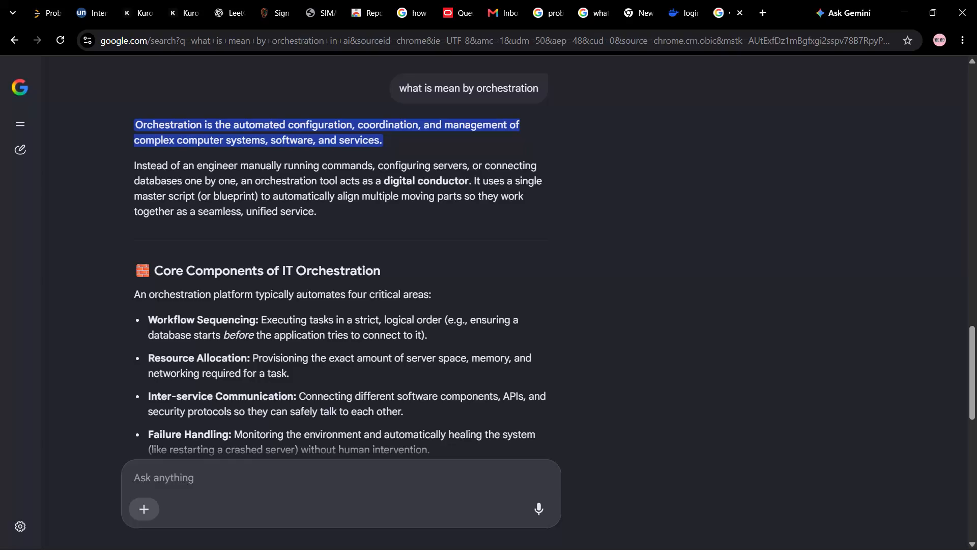
Switch back to the Team 1 presentation in PowerPoint and display the Smart Face Attendance System title slide.
key("alt+Tab")
key("alt+Tab")
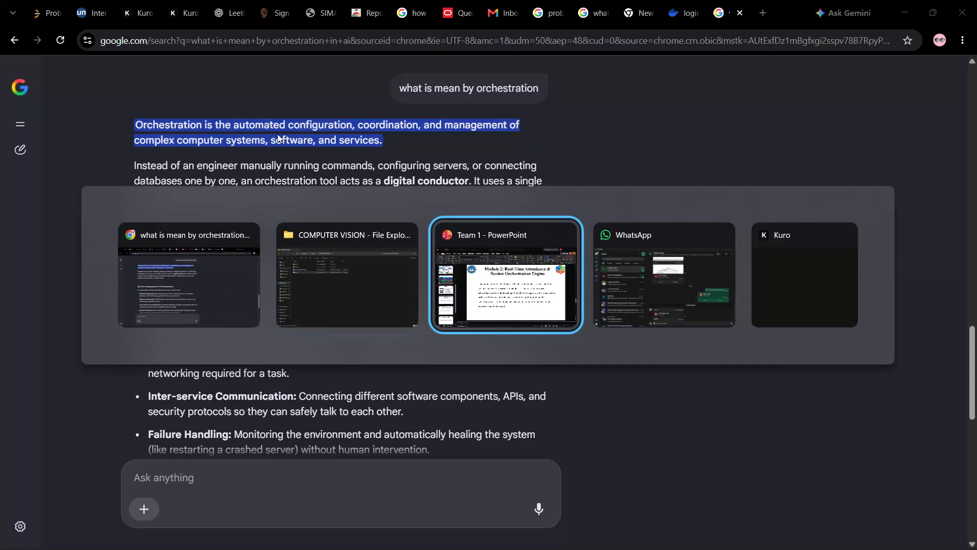
key("alt+Tab")
key("alt+Tab")
key("alt+Tab")
key("alt+Tab")
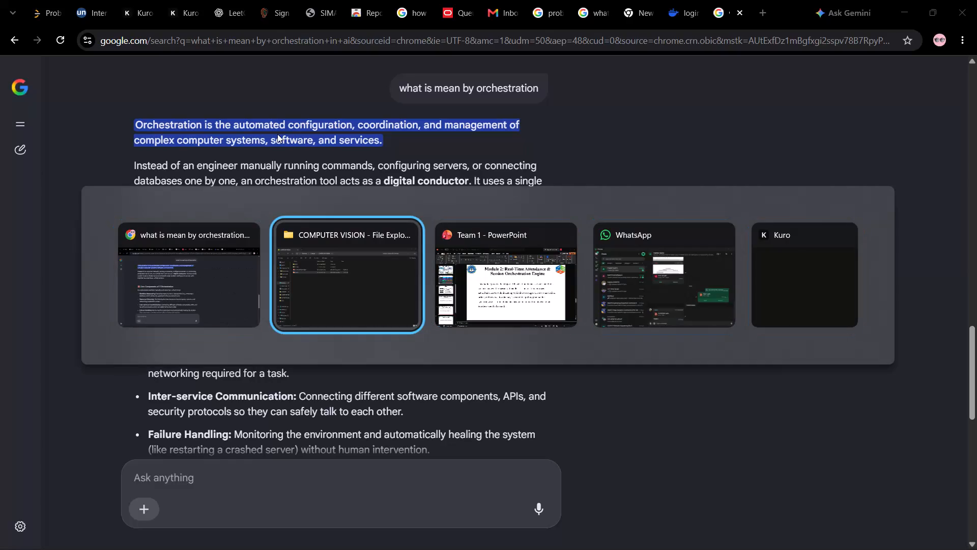
key("alt+Tab")
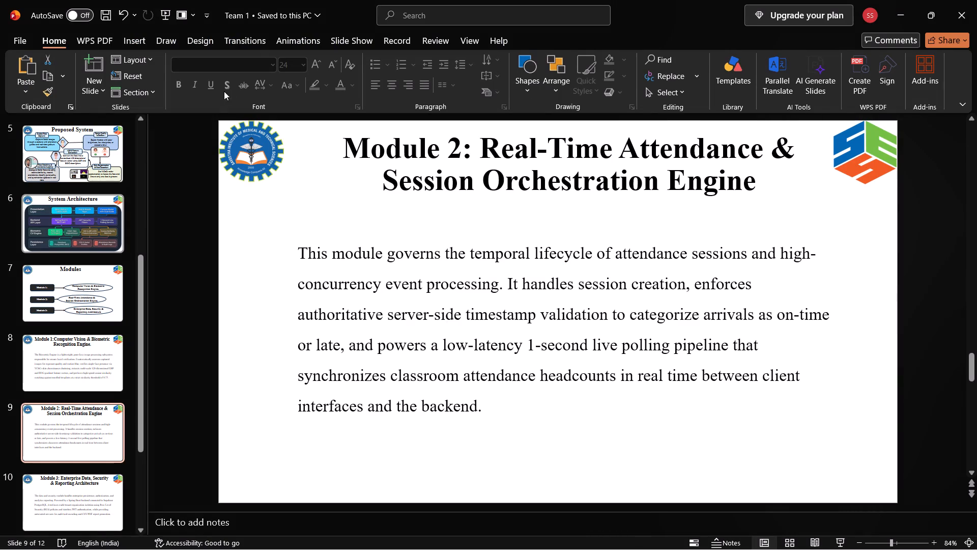
scroll(98, 215, "up", 11)
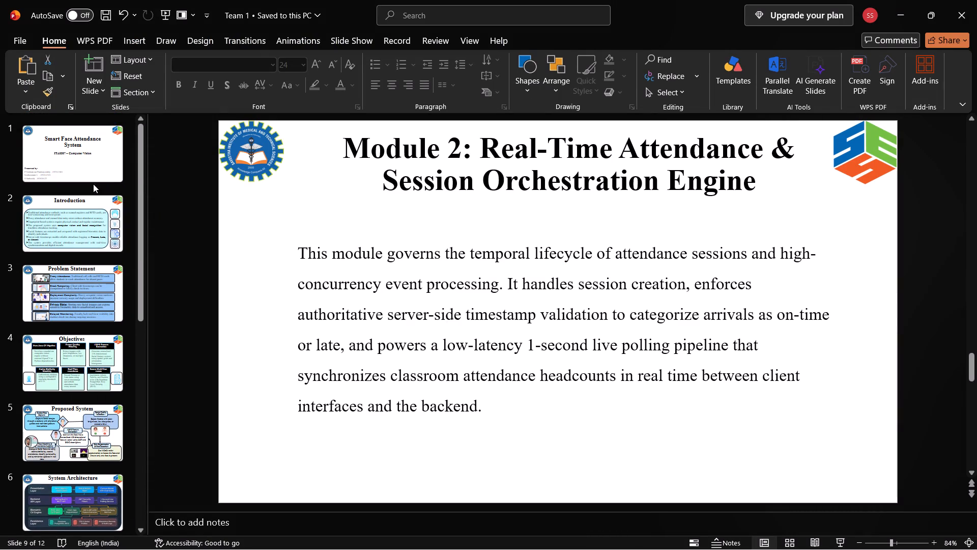
left_click(89, 171)
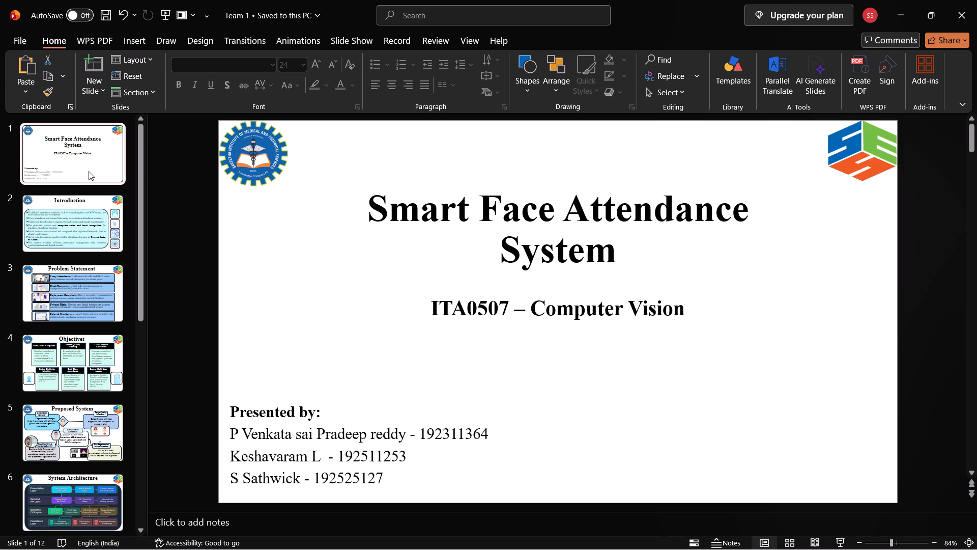
Return to the Team 1 presentation in PowerPoint and compare the Module 3, Module 1 and Module 2 slides, ending on Module 2.
key("alt+Tab")
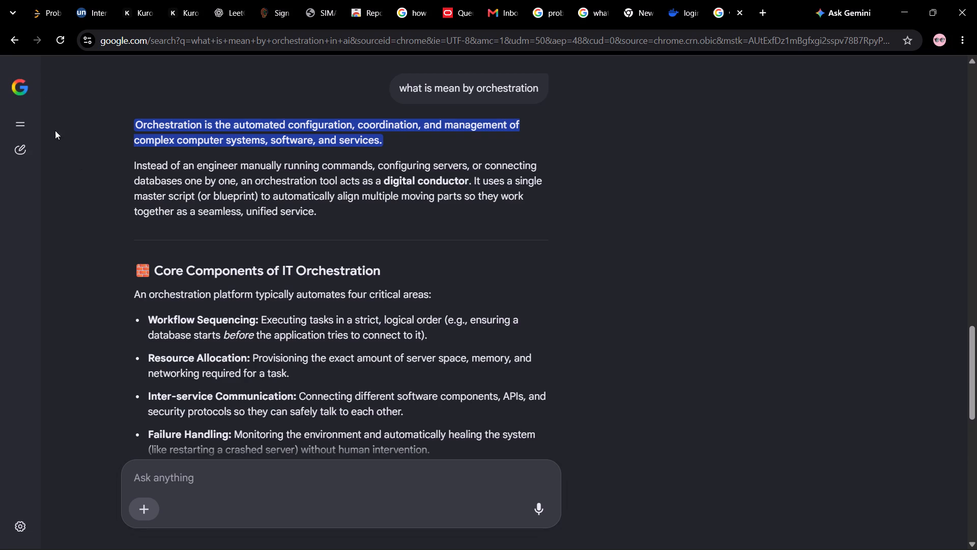
key("alt+Tab")
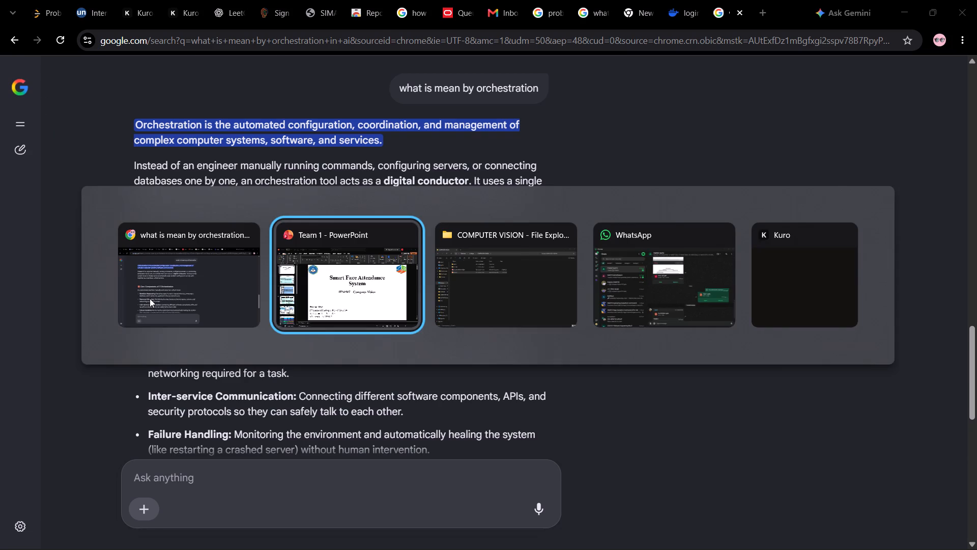
scroll(113, 368, "down", 5)
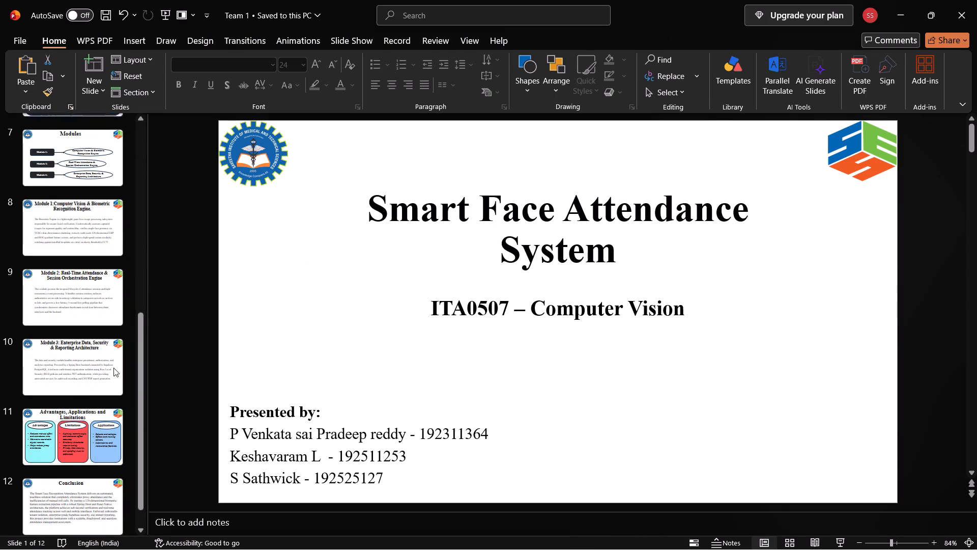
scroll(113, 368, "down", 4)
left_click(94, 322)
left_click(92, 232)
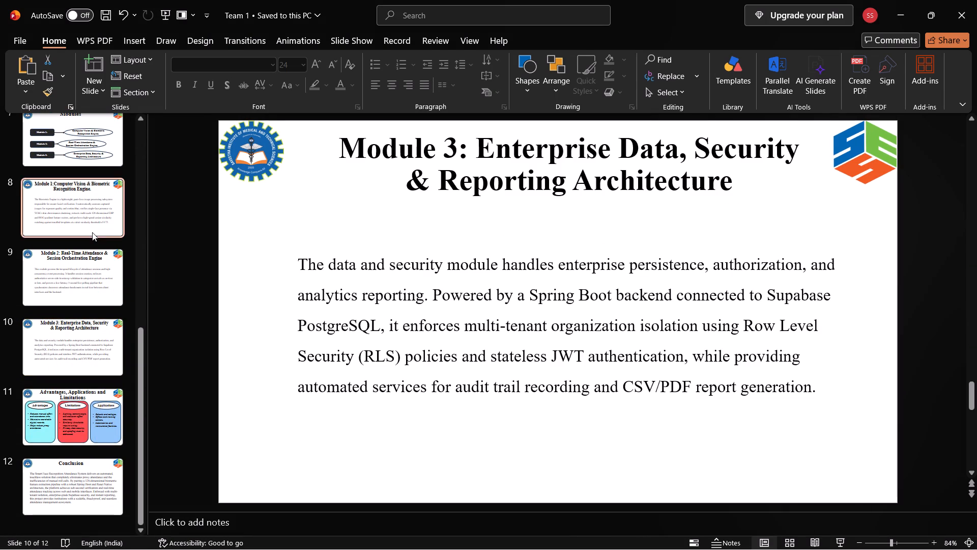
scroll(91, 283, "up", 1)
left_click(100, 377)
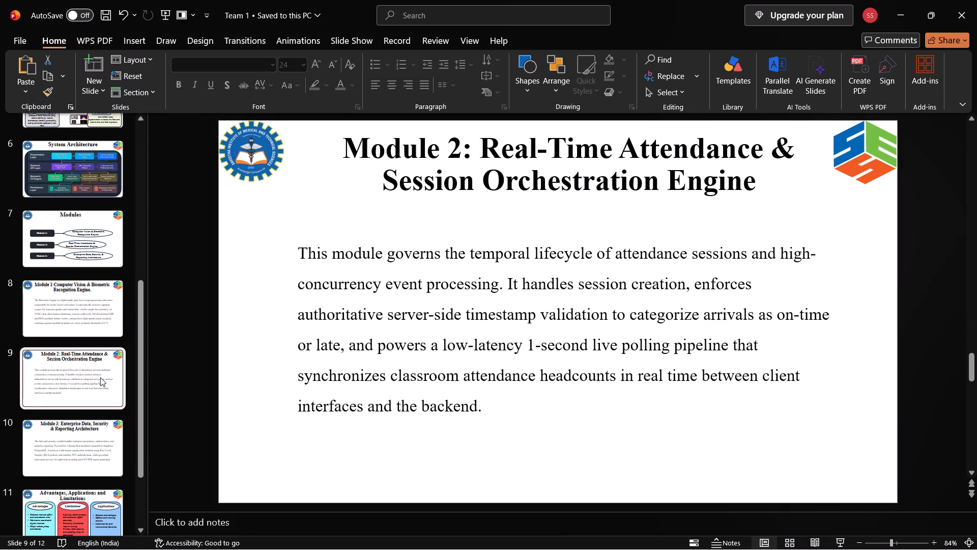
key("space")
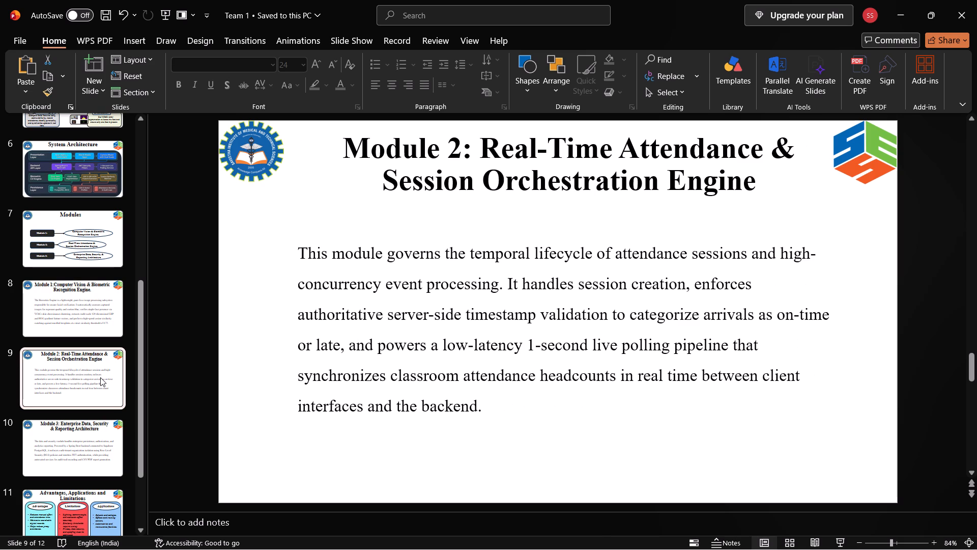
Read the rest of the orchestration explanation in Chrome, including the common types, and return to the Module 2 slide in PowerPoint.
key("alt+Tab")
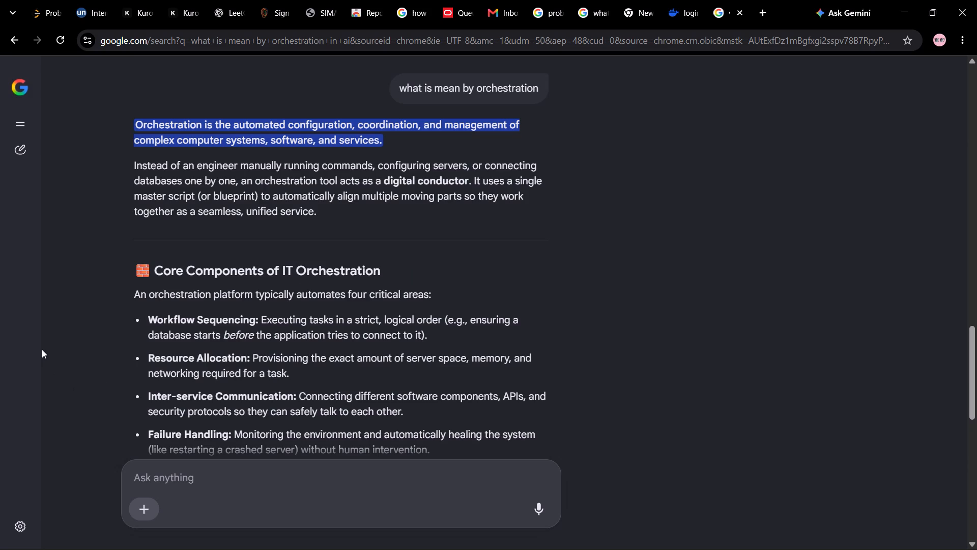
scroll(210, 346, "down", 5)
scroll(210, 346, "right", 1)
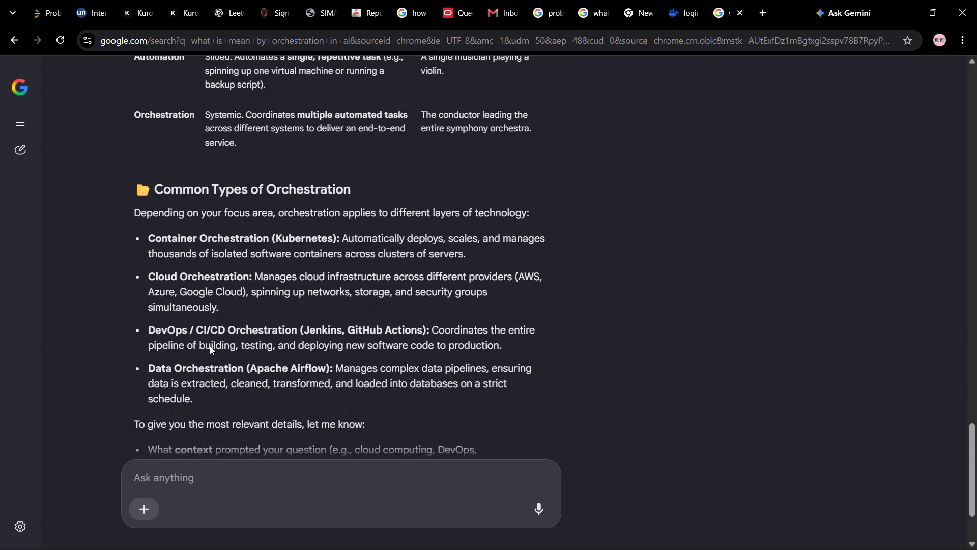
scroll(210, 346, "right", 1)
key("alt+Tab")
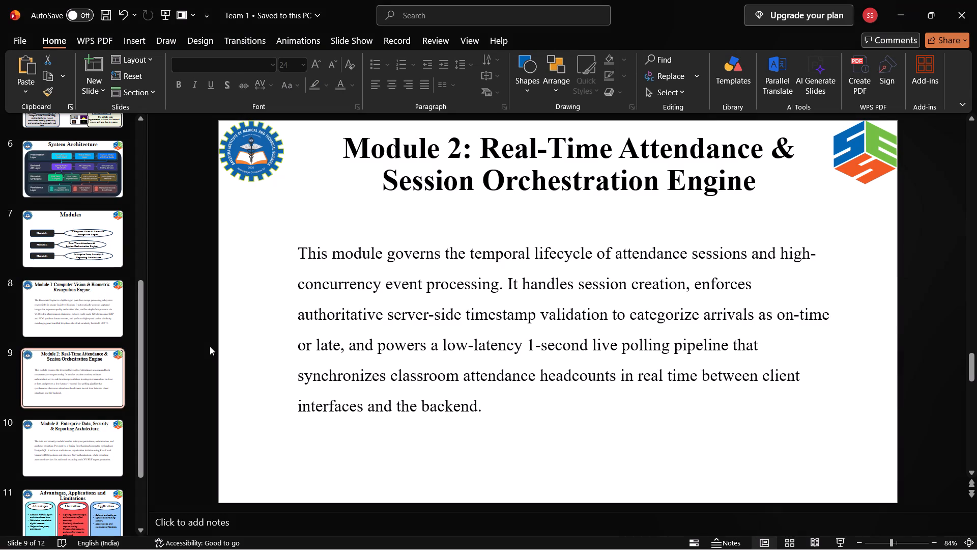
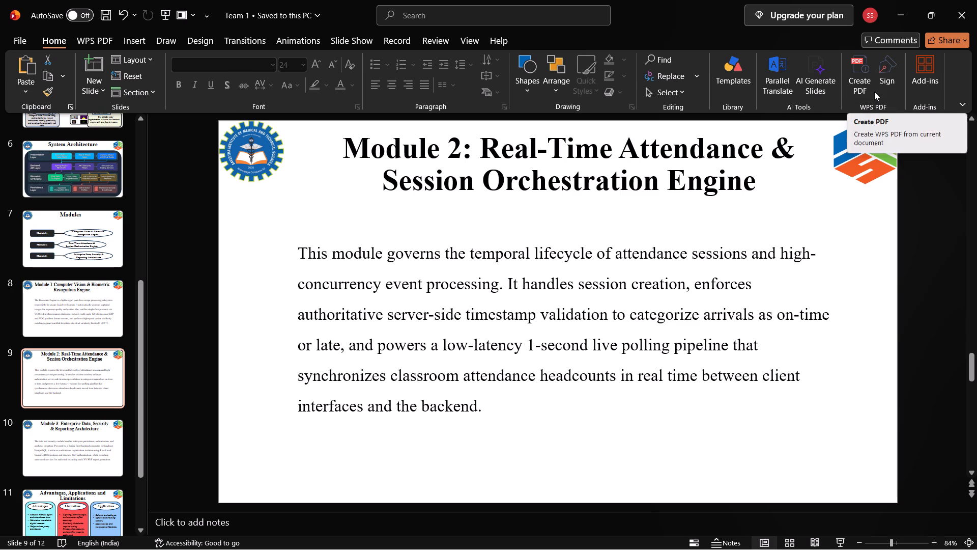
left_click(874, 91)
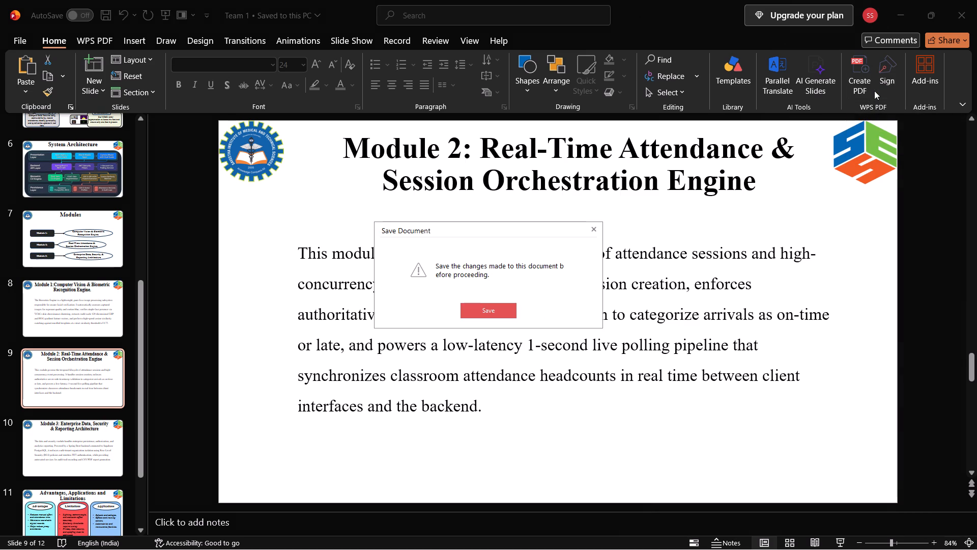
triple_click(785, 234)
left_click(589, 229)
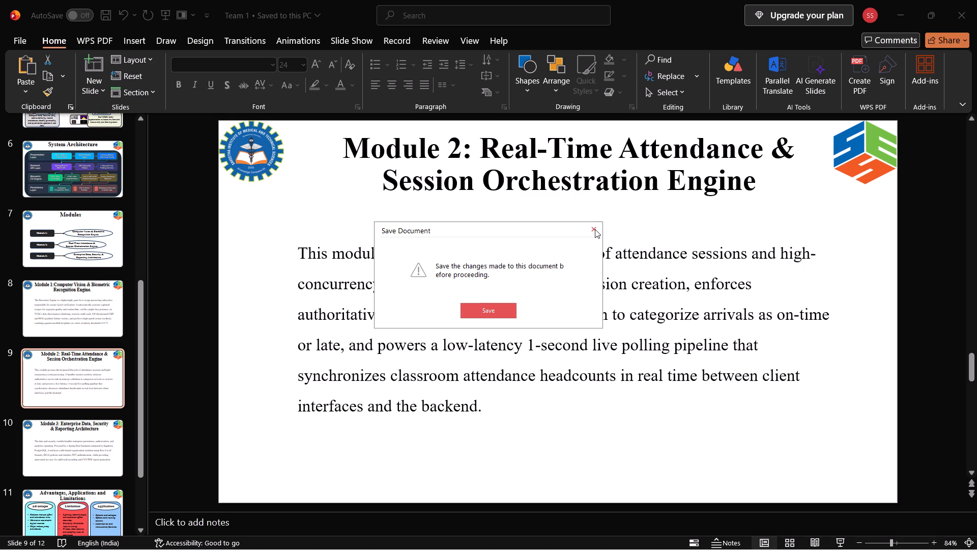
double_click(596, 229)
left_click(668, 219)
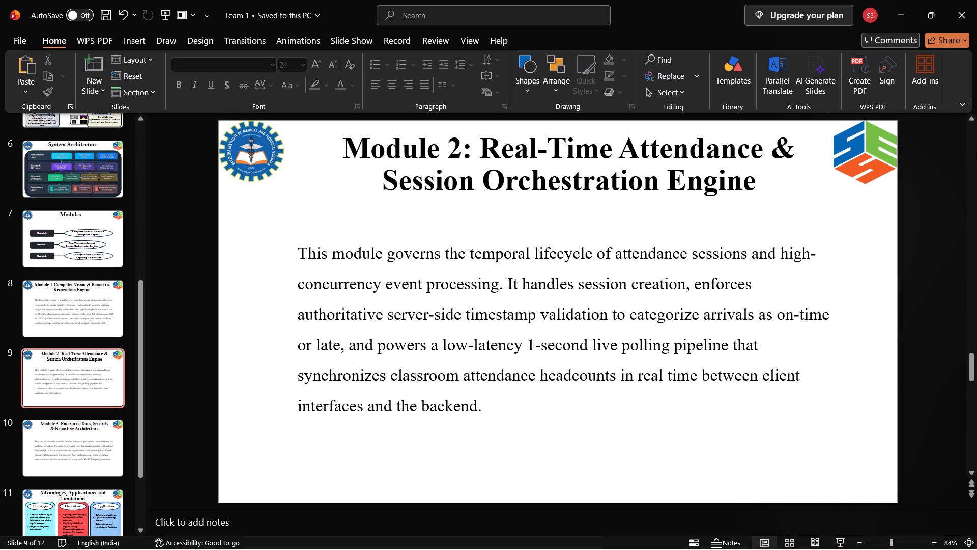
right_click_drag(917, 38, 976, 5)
Move from the Module 2 slide to the presentation's final Conclusion slide to review it.
left_click(976, 471)
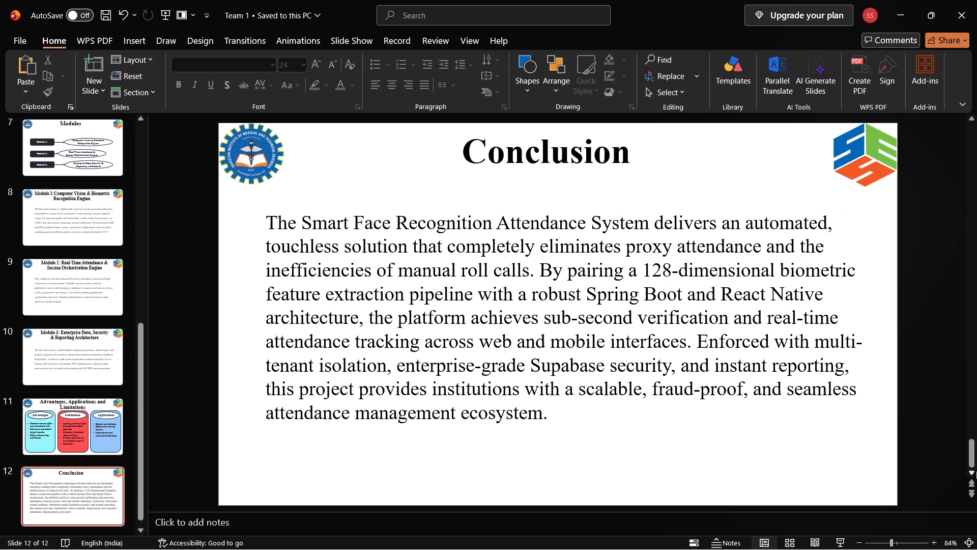
left_click(976, 471)
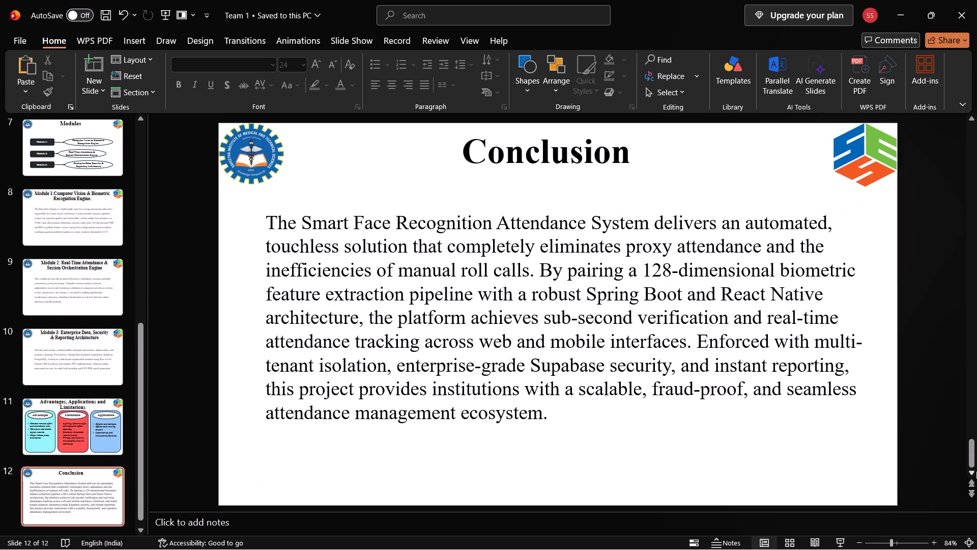